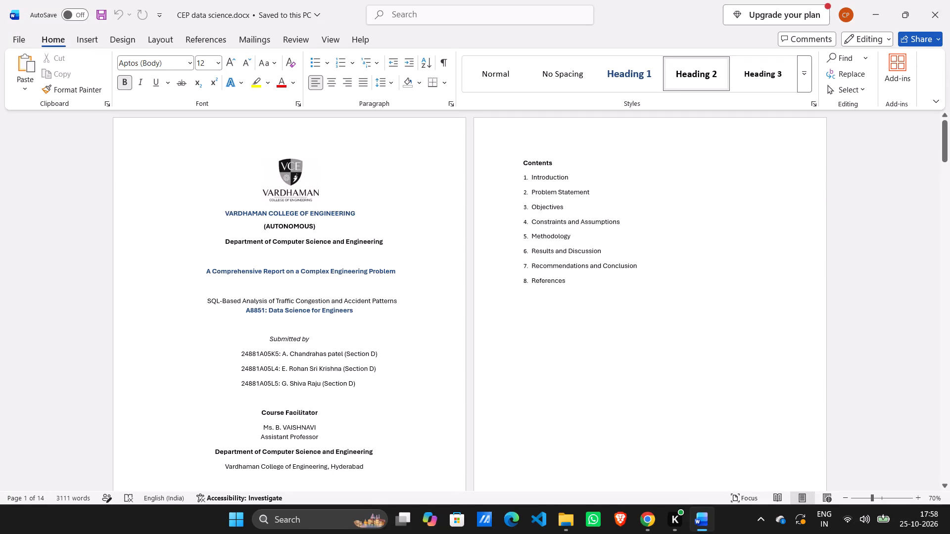
Add the number "1. " in front of the Introduction section heading, following the contents list.
drag(519, 179, 581, 180)
click(581, 180)
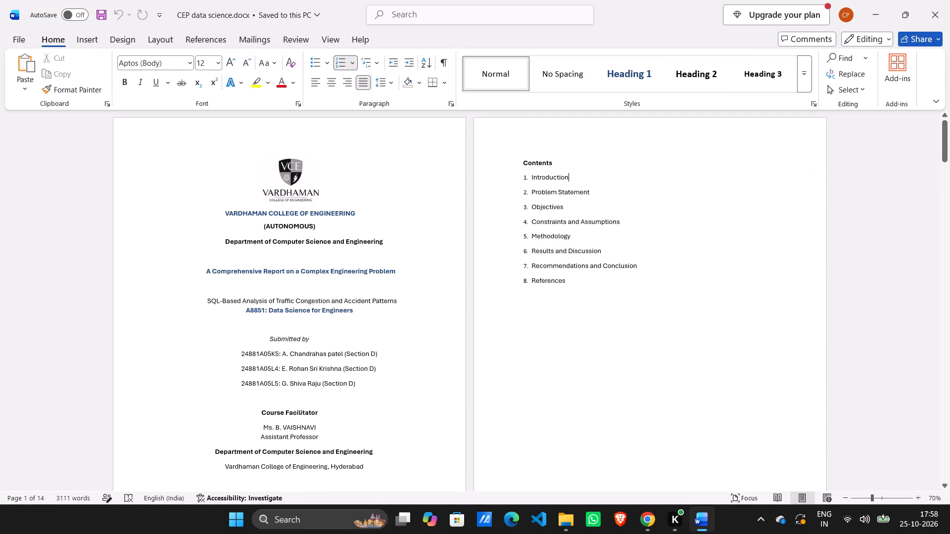
scroll(469, 329, down, 6)
scroll(313, 422, down, 5)
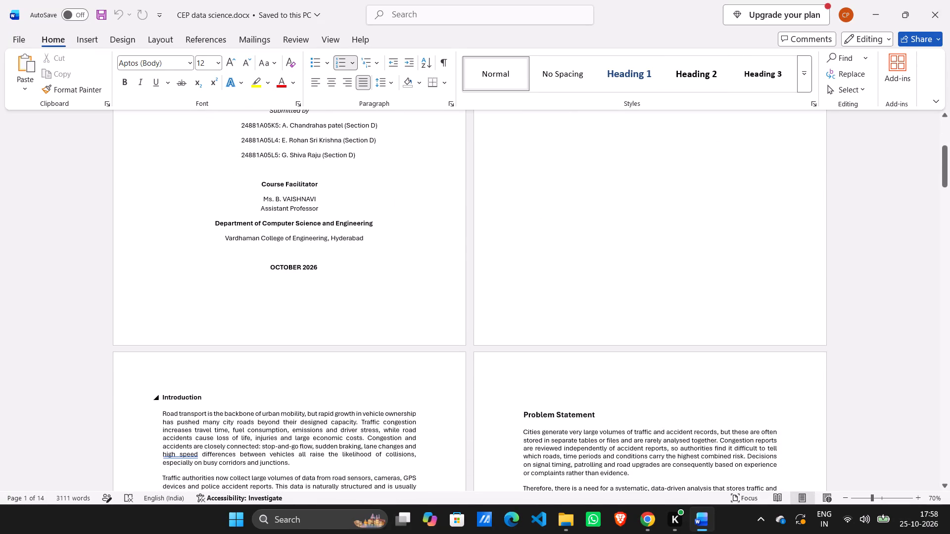
click(163, 399)
key(Left)
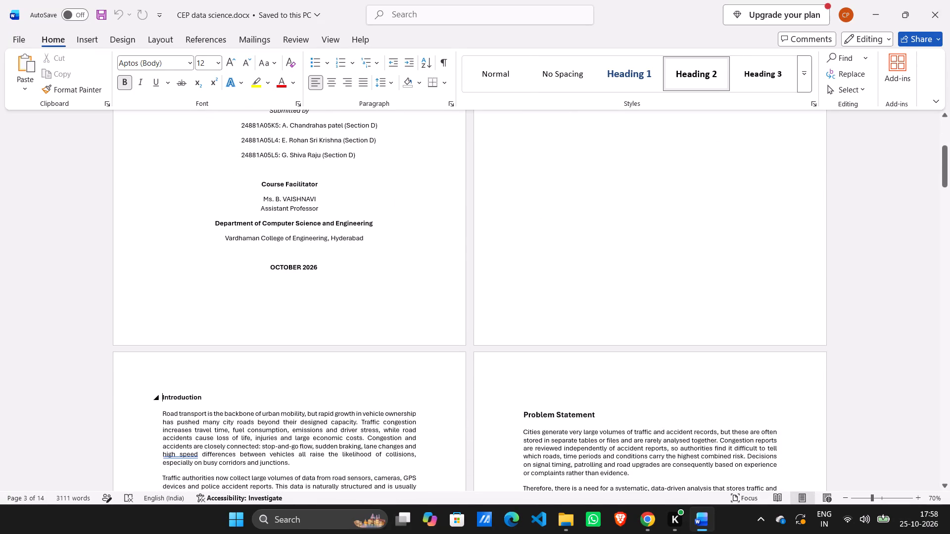
text(1.)
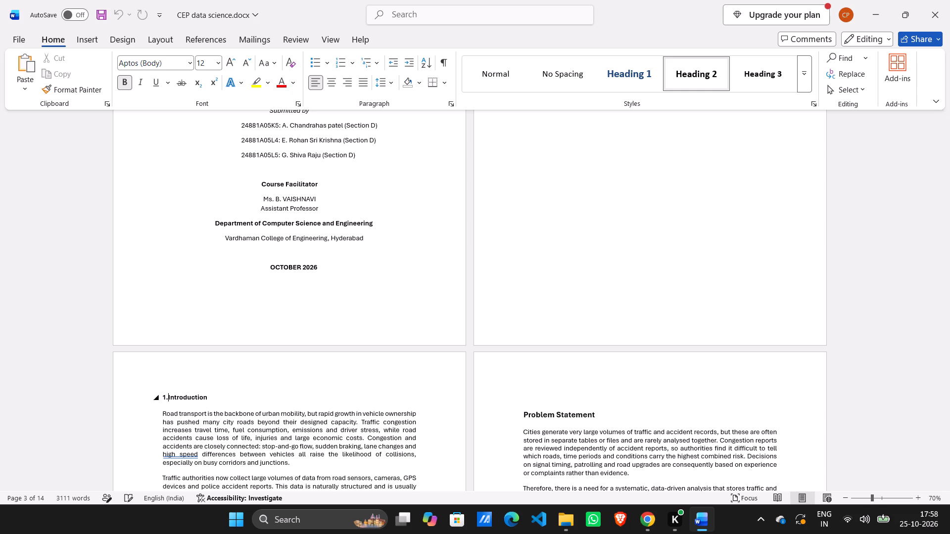
key(space)
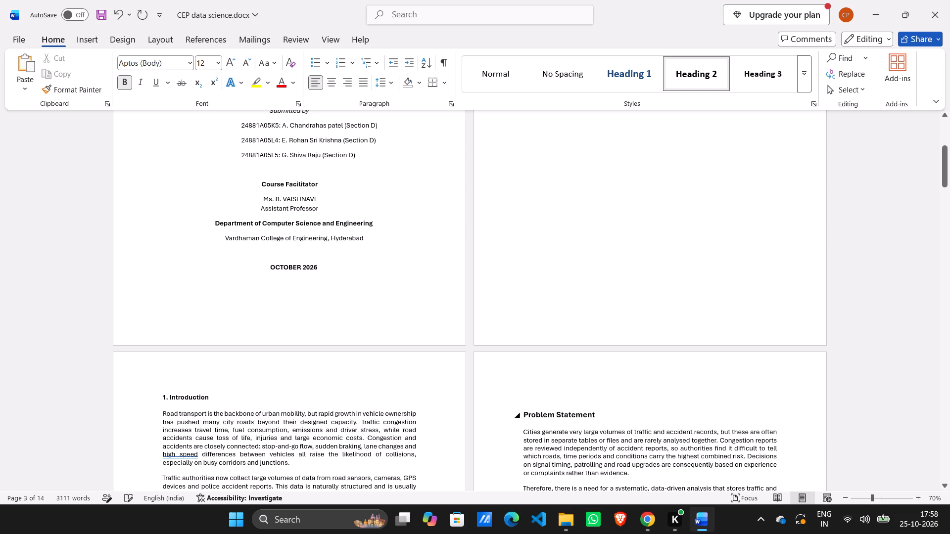
Add the number "2. " in front of the Problem Statement section heading.
click(524, 415)
scroll(545, 415, up, 12)
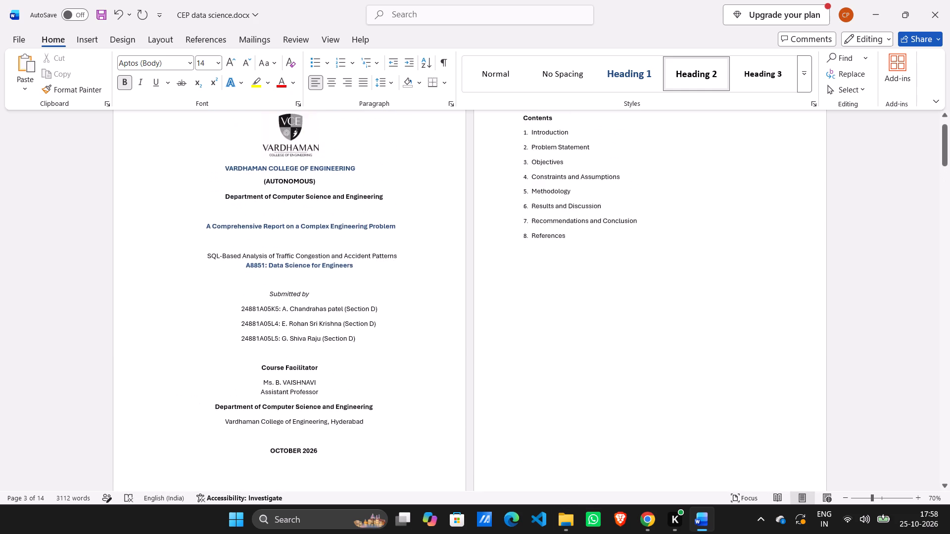
scroll(545, 415, down, 13)
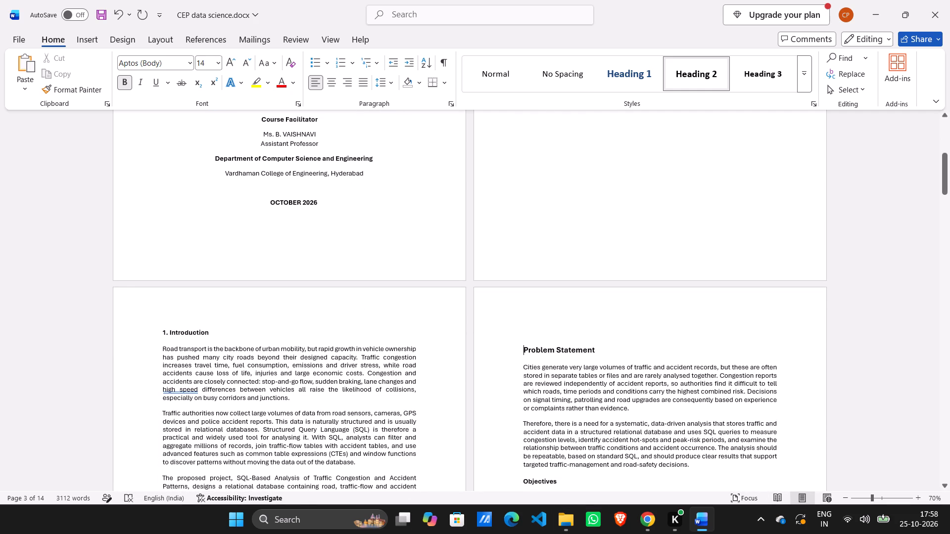
text(2.)
key(space)
Set the font size of the Objectives section heading to 14.
scroll(681, 530, down, 4)
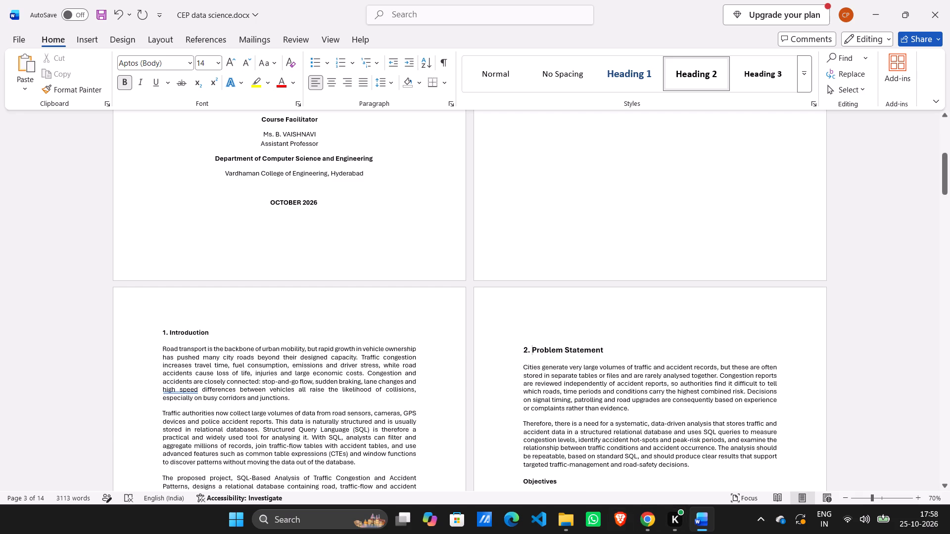
scroll(608, 427, up, 14)
scroll(582, 224, down, 11)
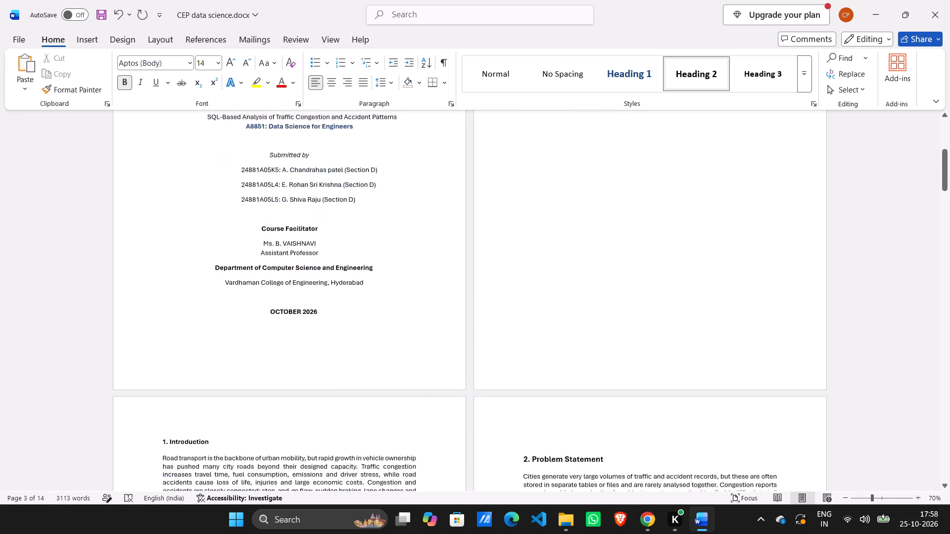
scroll(583, 268, down, 13)
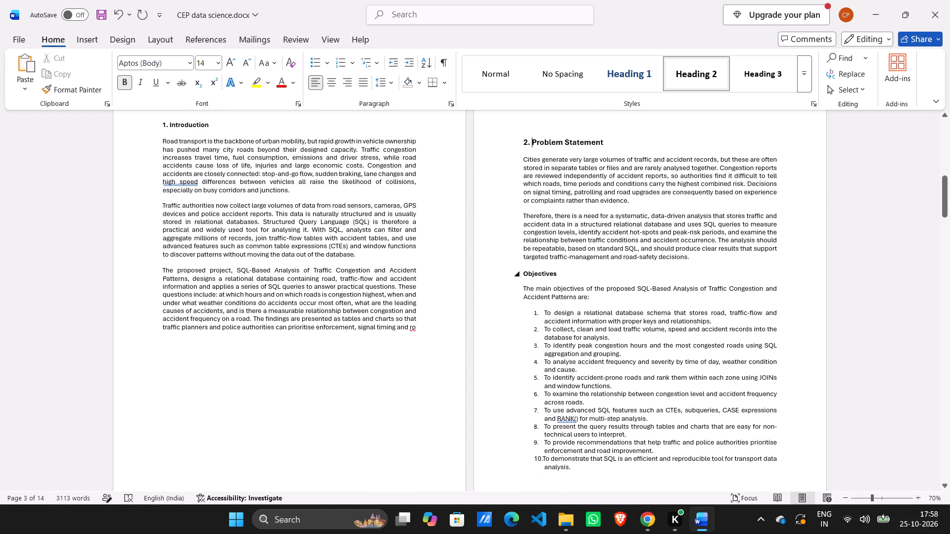
click(559, 276)
drag(558, 273, 523, 272)
click(215, 64)
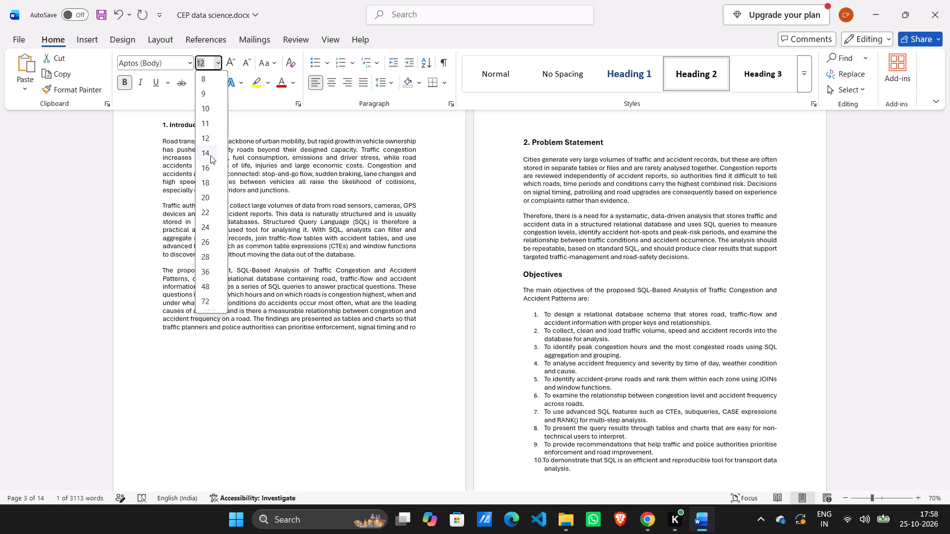
click(210, 155)
Add the number "3. " in front of the Objectives section heading.
click(527, 272)
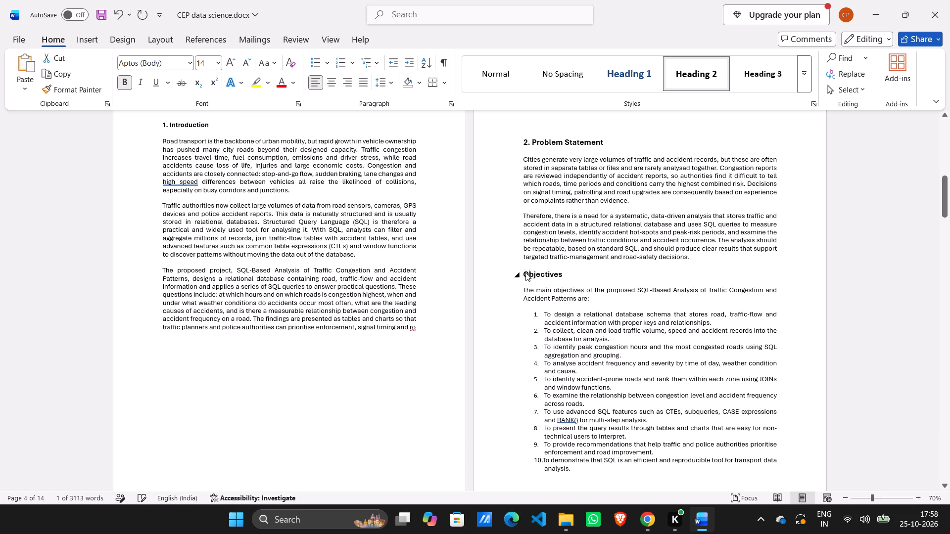
click(525, 273)
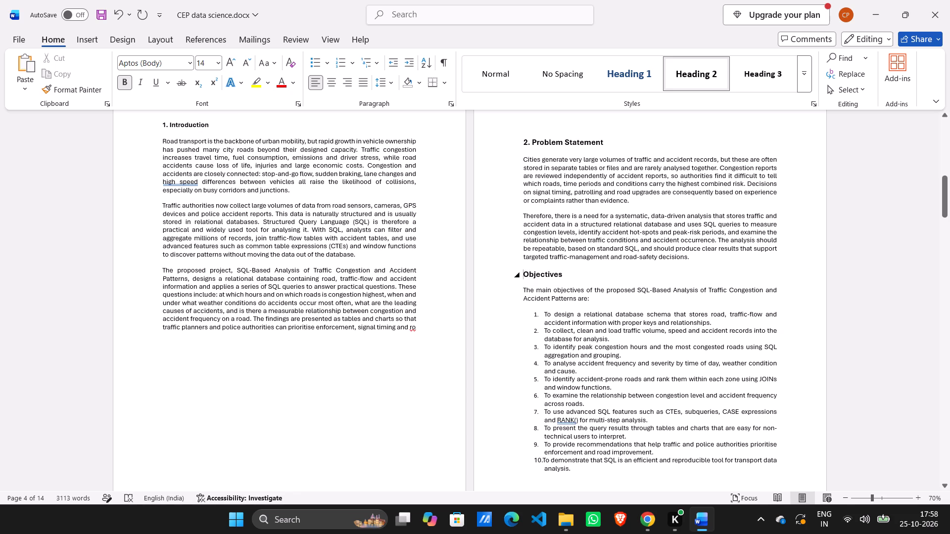
text(3.)
key(space)
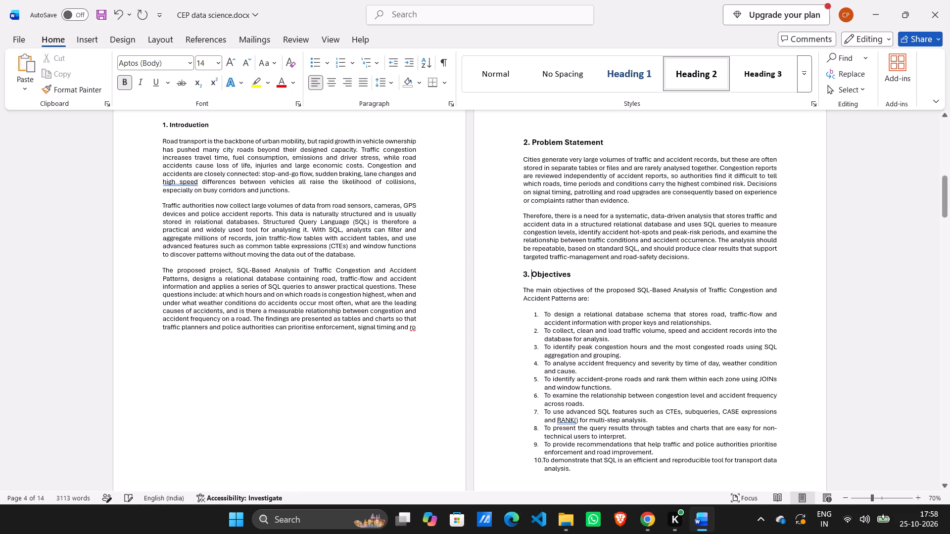
Add the number "4. " in front of the Constraints and Assumptions section heading.
scroll(680, 180, up, 20)
scroll(680, 180, up, 1)
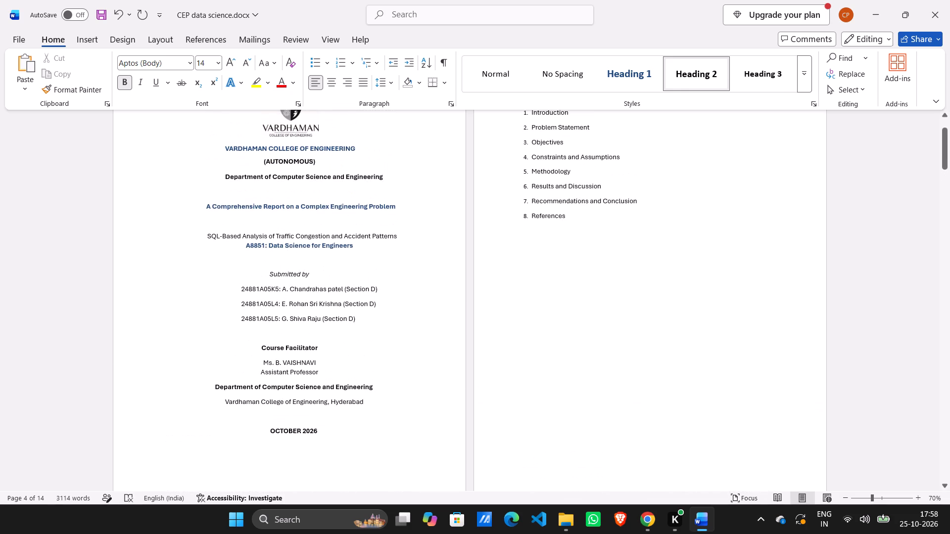
scroll(555, 267, down, 3)
scroll(555, 270, up, 3)
scroll(555, 270, down, 20)
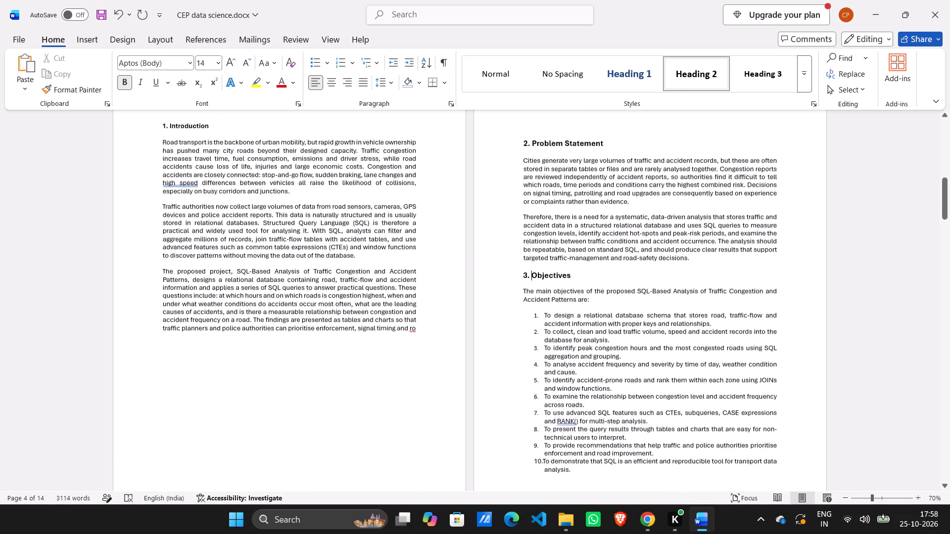
scroll(561, 273, down, 19)
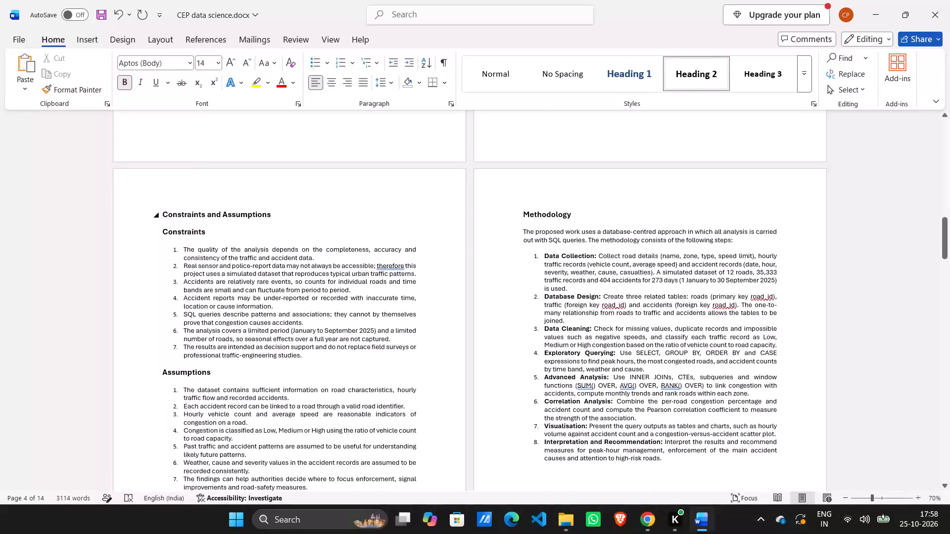
click(162, 216)
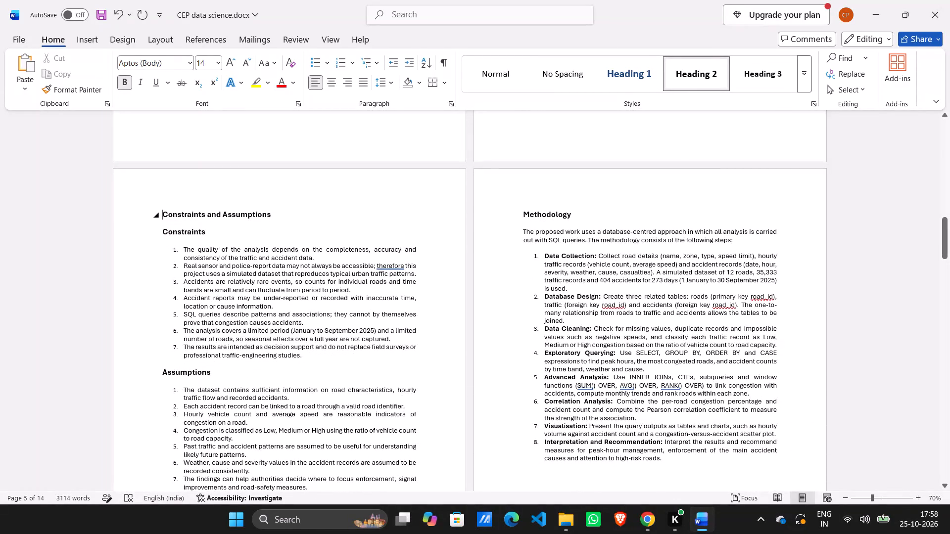
text(4.)
key(space)
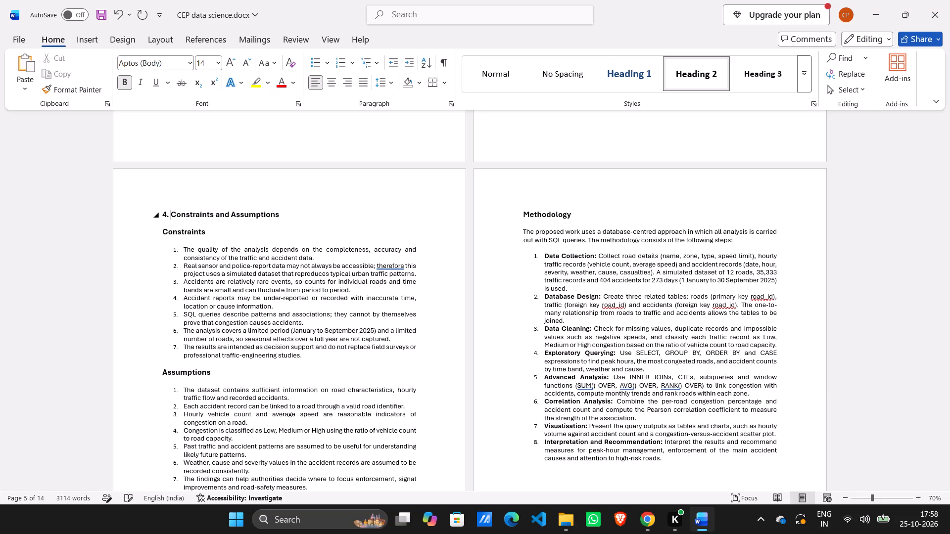
Check the contents list and add the number "5. " in front of the Methodology section heading.
drag(949, 236, 949, 221)
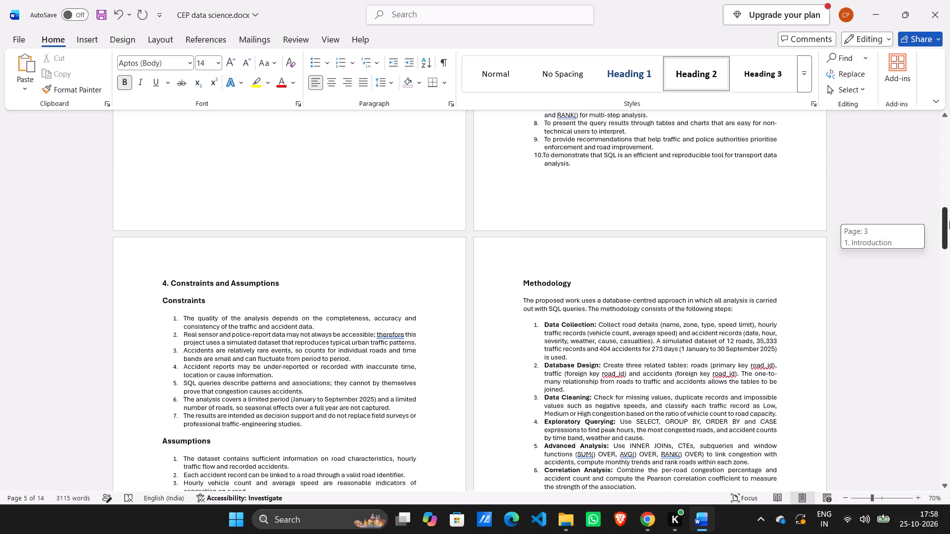
drag(949, 221, 947, 118)
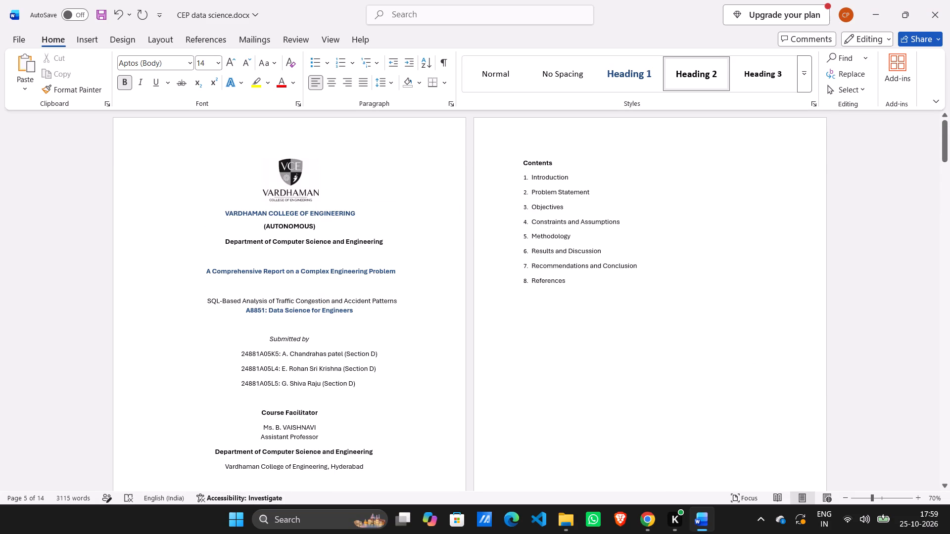
drag(949, 143, 949, 148)
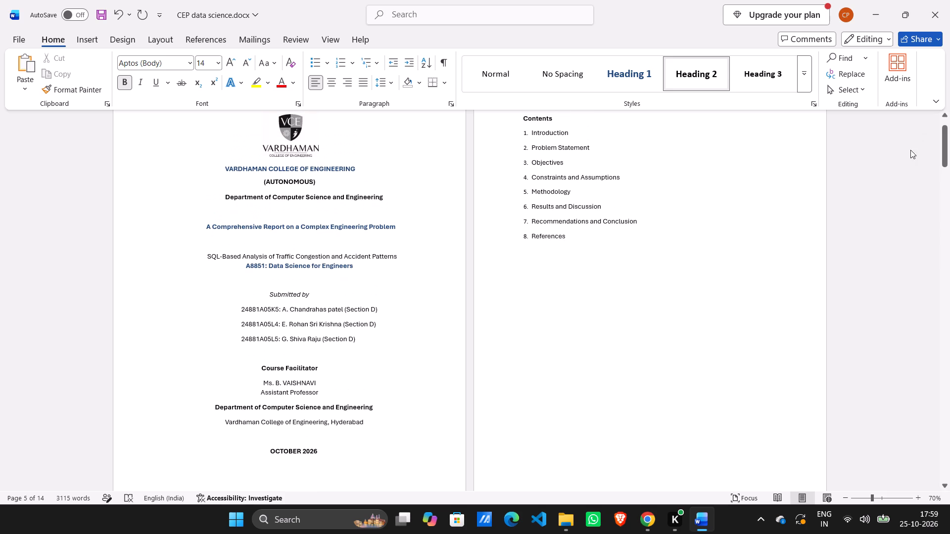
drag(624, 192, 518, 194)
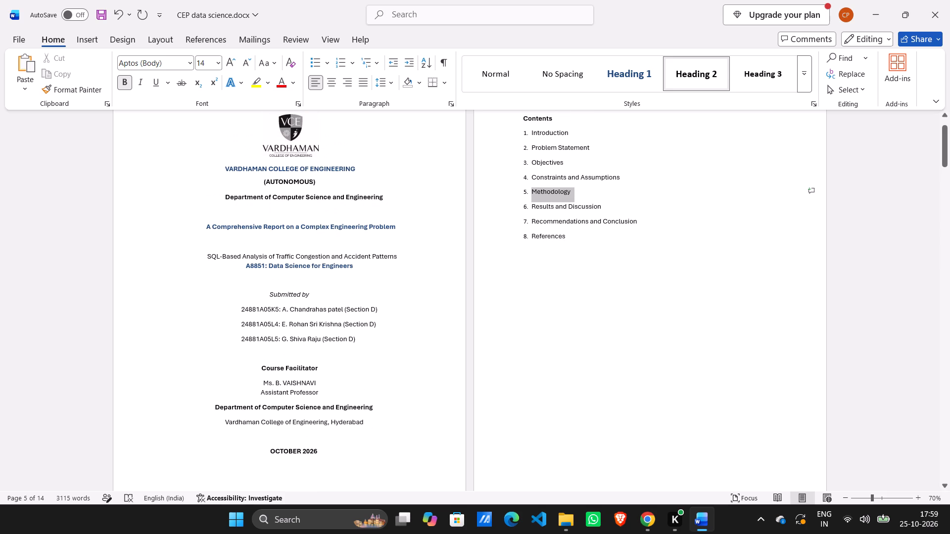
click(751, 229)
drag(949, 134, 949, 246)
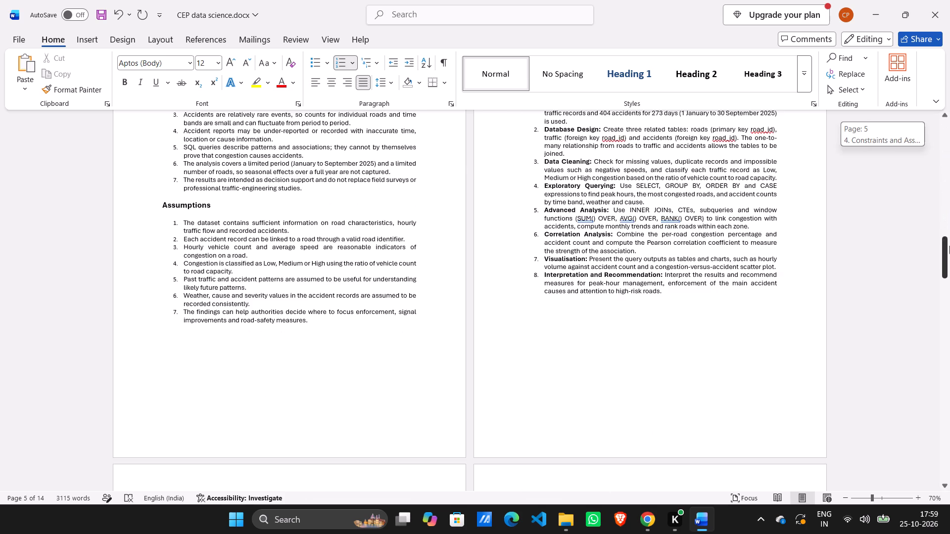
drag(949, 246, 949, 225)
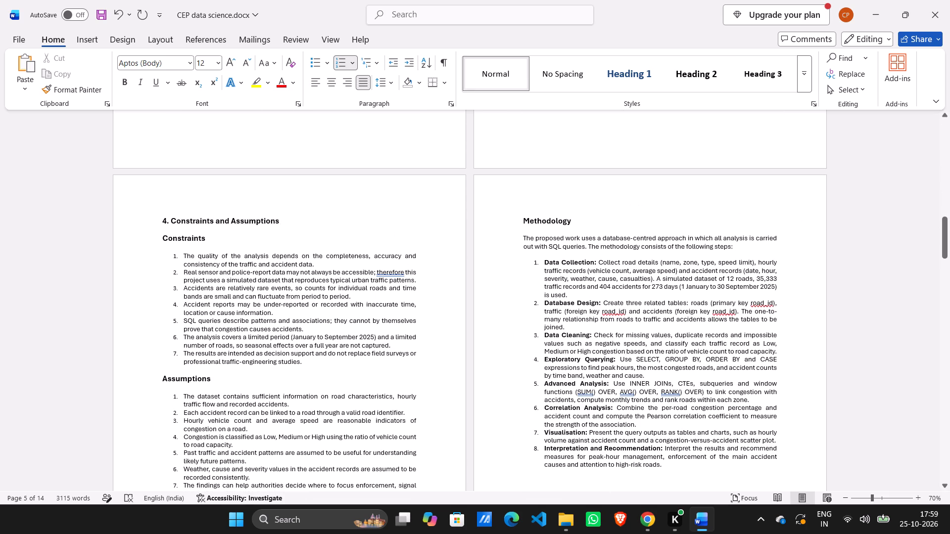
click(523, 218)
text(5.)
key(space)
Add the number "6. " in front of the Results and Discussion section heading.
scroll(615, 162, down, 1)
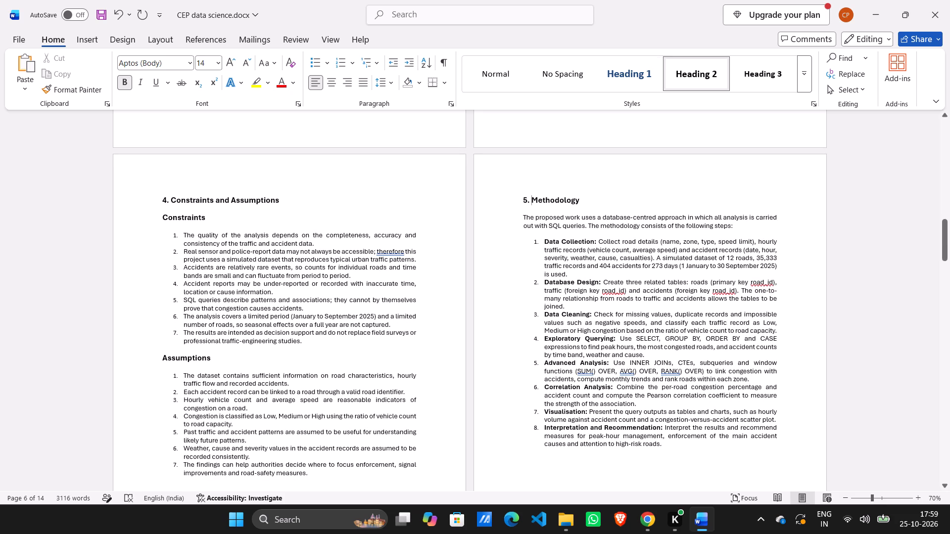
scroll(534, 270, down, 5)
scroll(287, 277, down, 10)
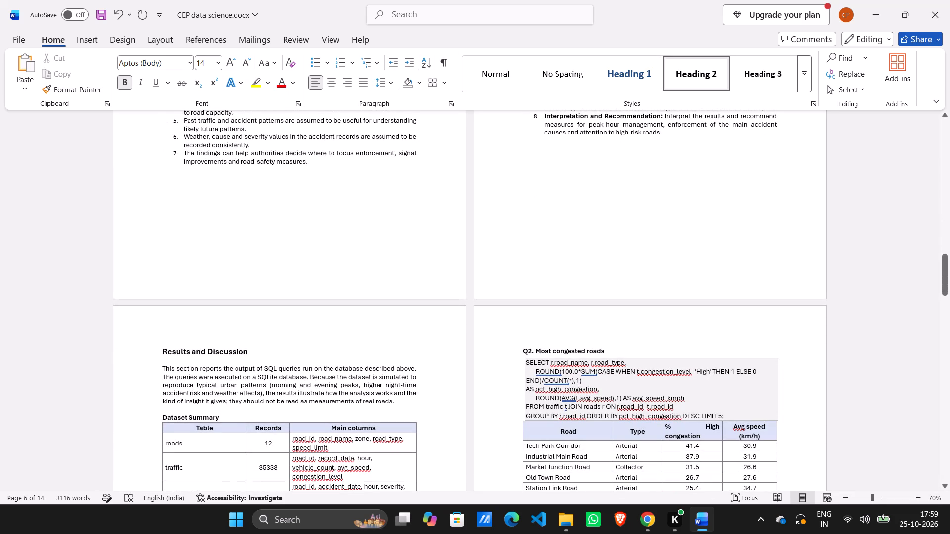
click(162, 355)
text(6.)
key(space)
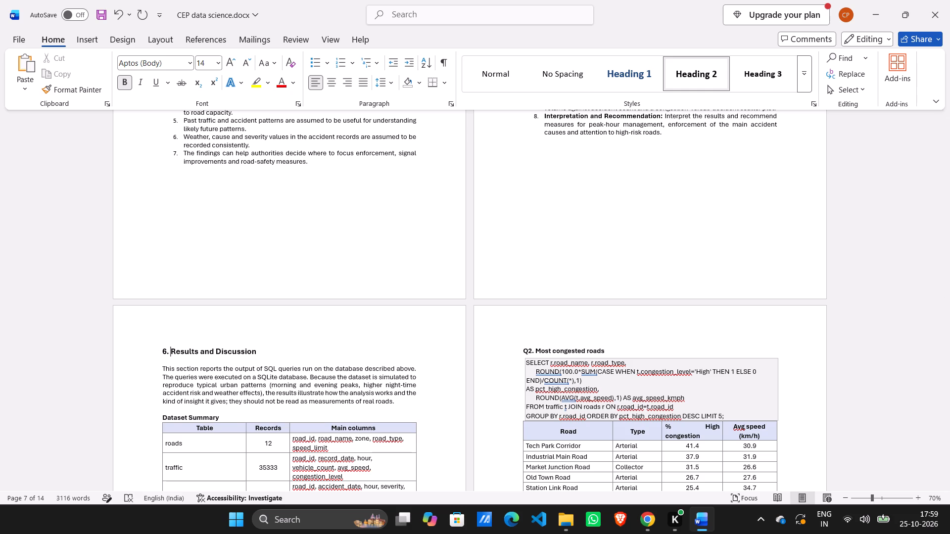
Add the number "7. " in front of the Recommendations and Conclusion section heading.
scroll(589, 398, down, 1)
scroll(560, 317, down, 4)
scroll(318, 342, down, 4)
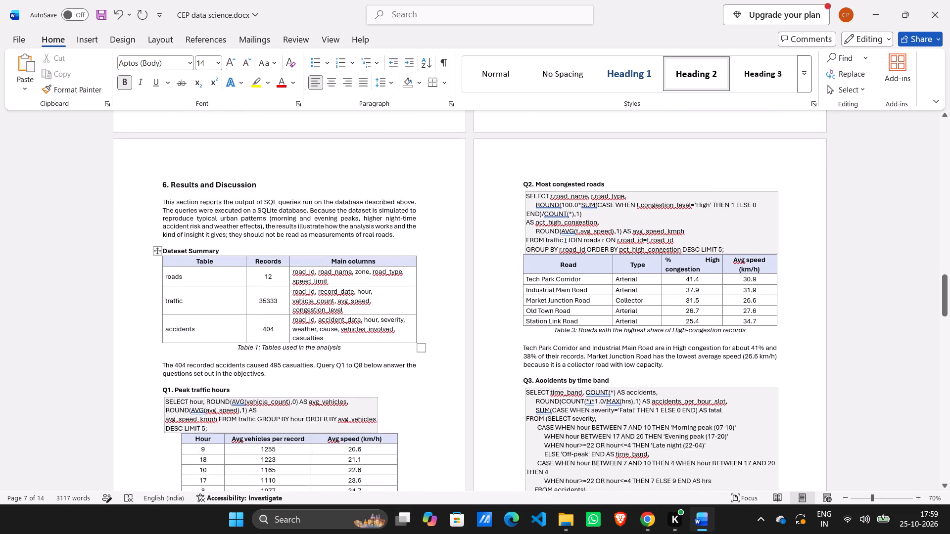
scroll(287, 323, down, 1)
scroll(407, 363, down, 6)
scroll(512, 364, down, 18)
scroll(568, 363, down, 2)
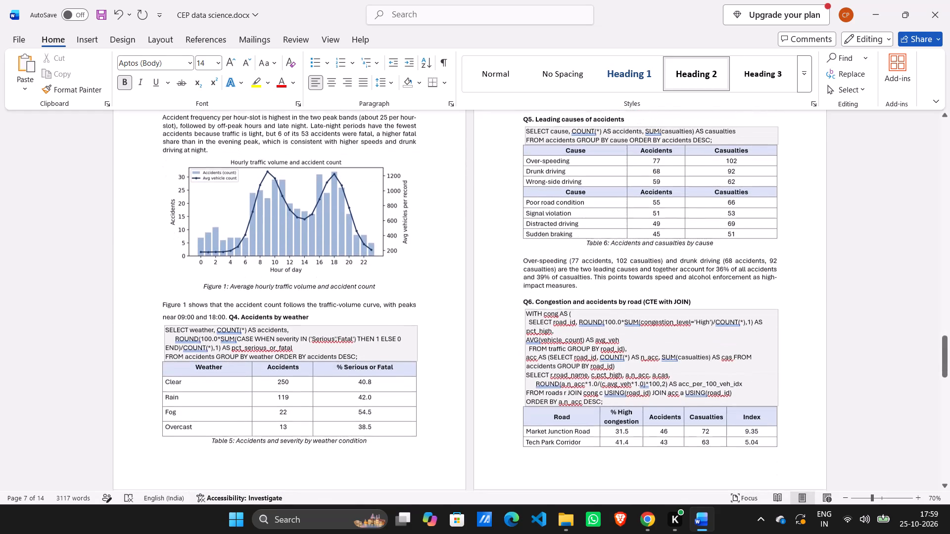
scroll(565, 366, down, 4)
scroll(501, 378, down, 12)
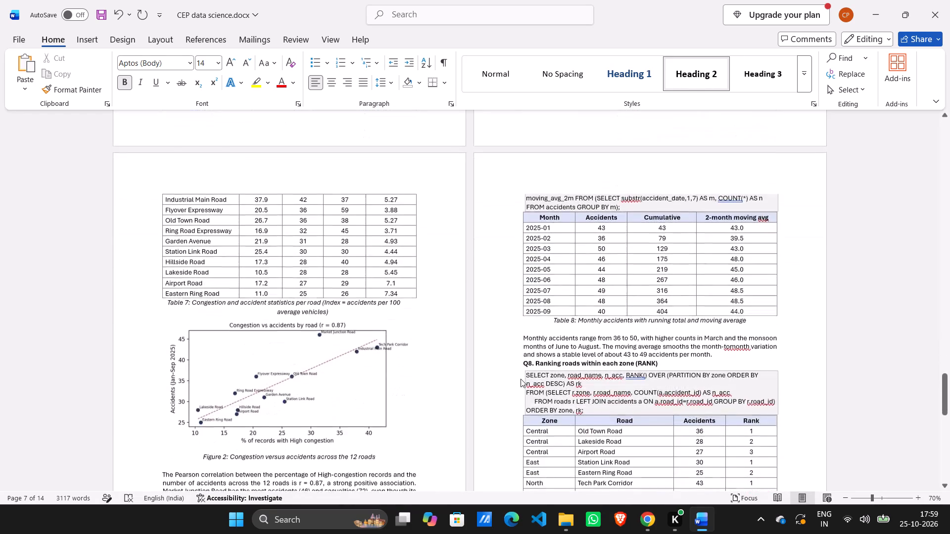
scroll(521, 379, down, 19)
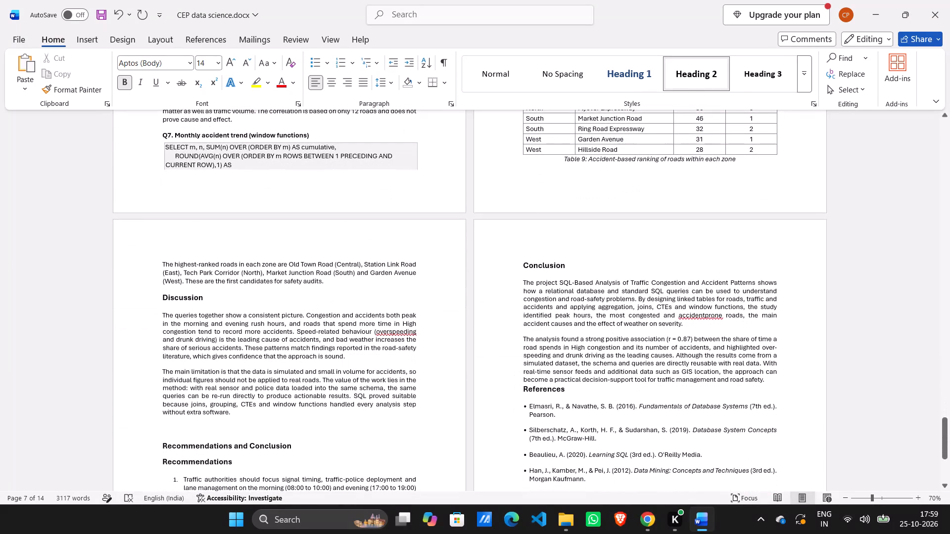
scroll(369, 333, down, 4)
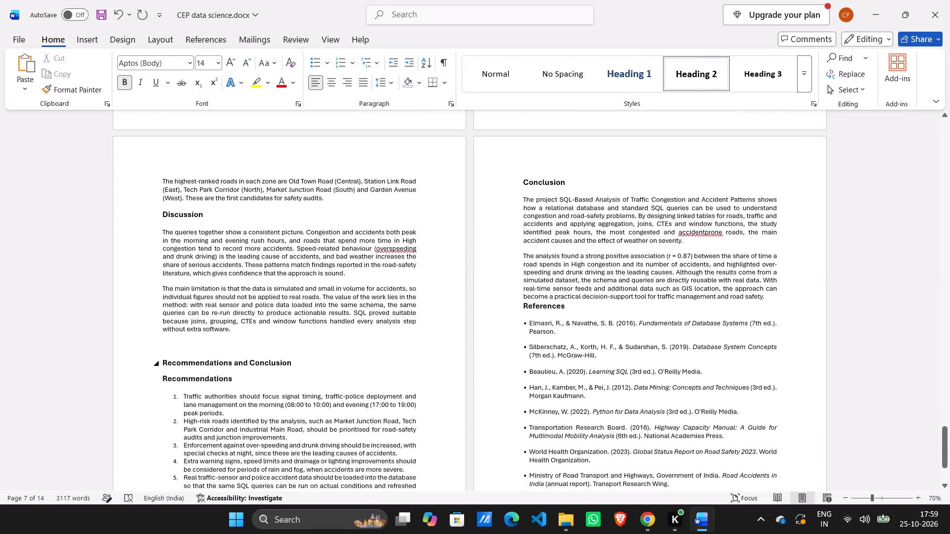
click(163, 362)
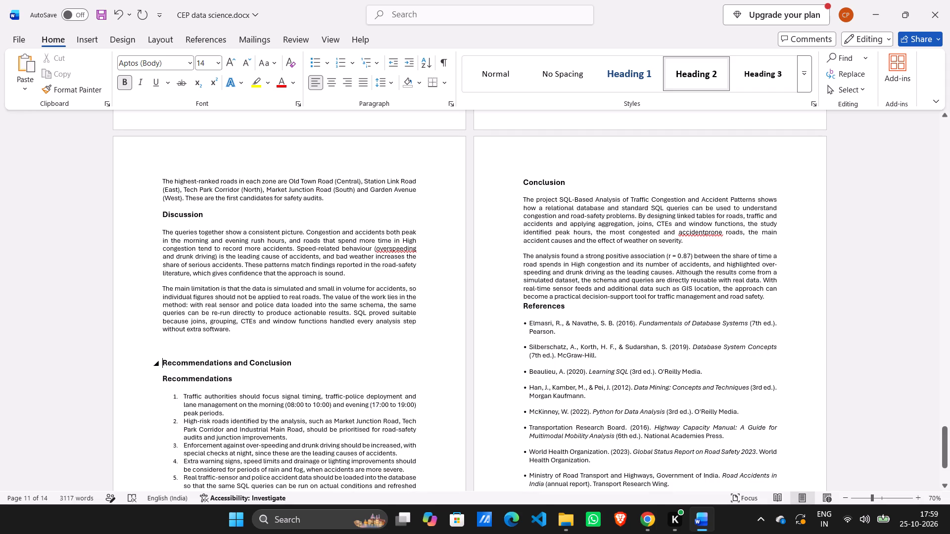
key(7)
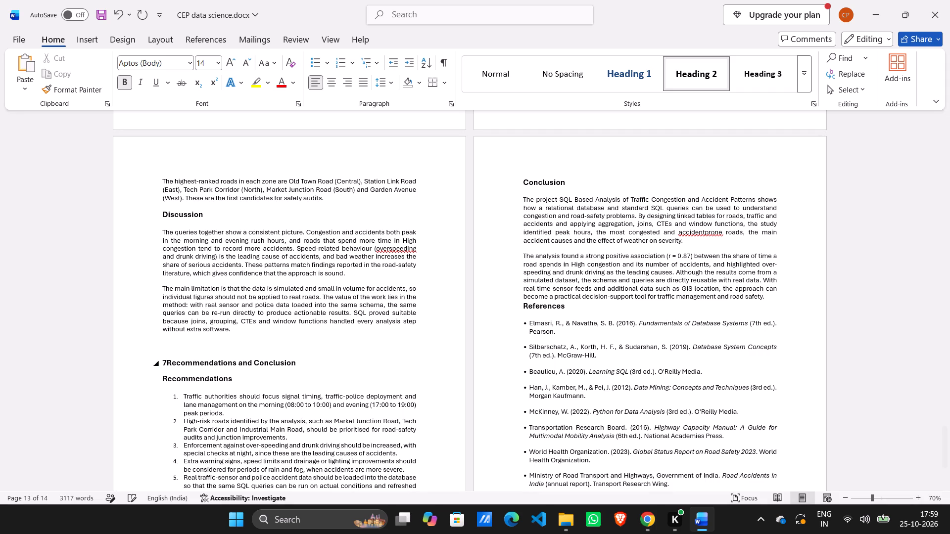
text(.)
key(space)
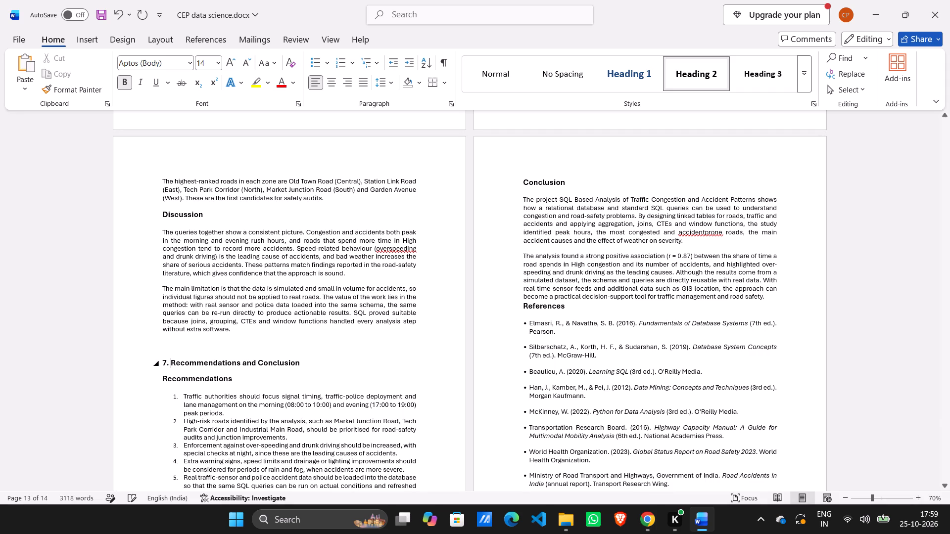
Check the contents list and add the number "8. " in front of the References section heading.
scroll(296, 277, up, 20)
scroll(296, 277, up, 18)
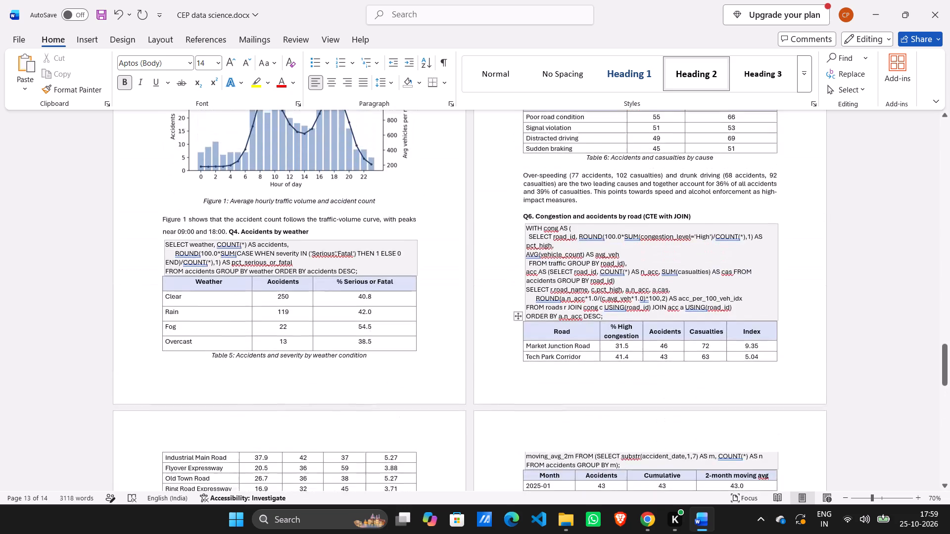
scroll(316, 278, up, 10)
scroll(316, 278, up, 12)
scroll(316, 290, up, 11)
scroll(320, 260, up, 19)
scroll(450, 295, up, 16)
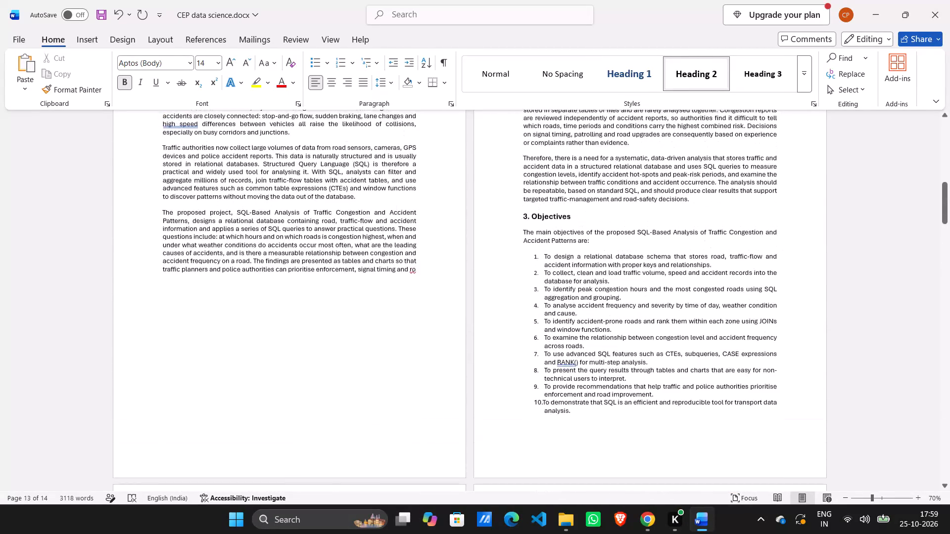
scroll(462, 290, up, 16)
scroll(462, 290, up, 8)
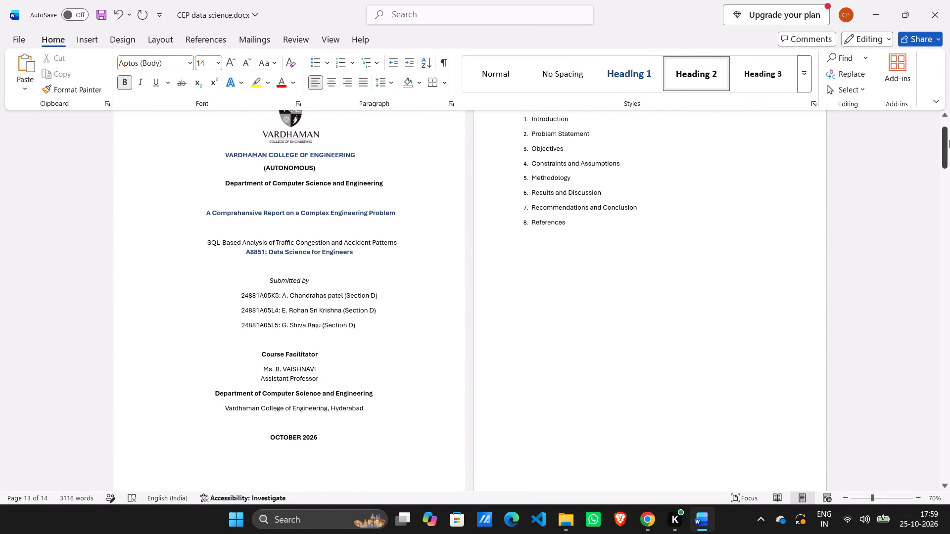
drag(949, 140, 949, 402)
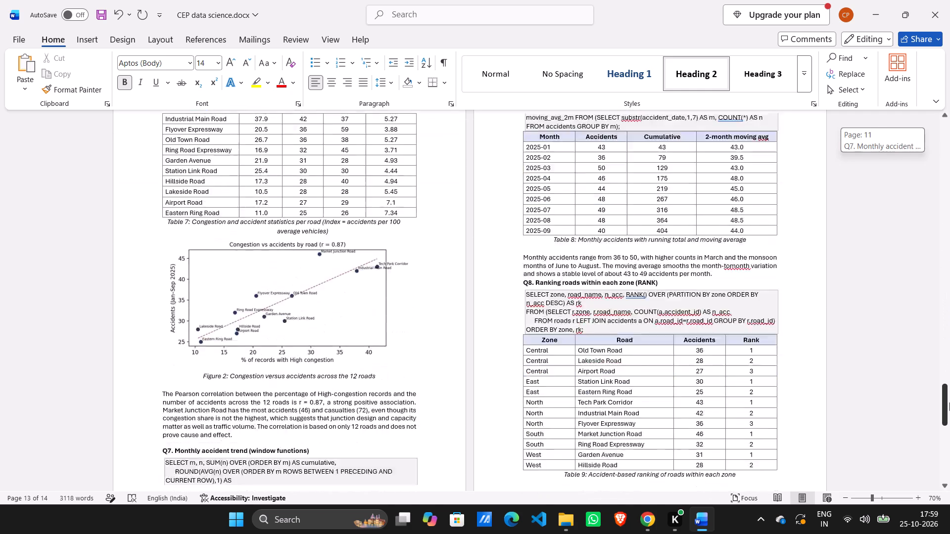
drag(949, 402, 949, 485)
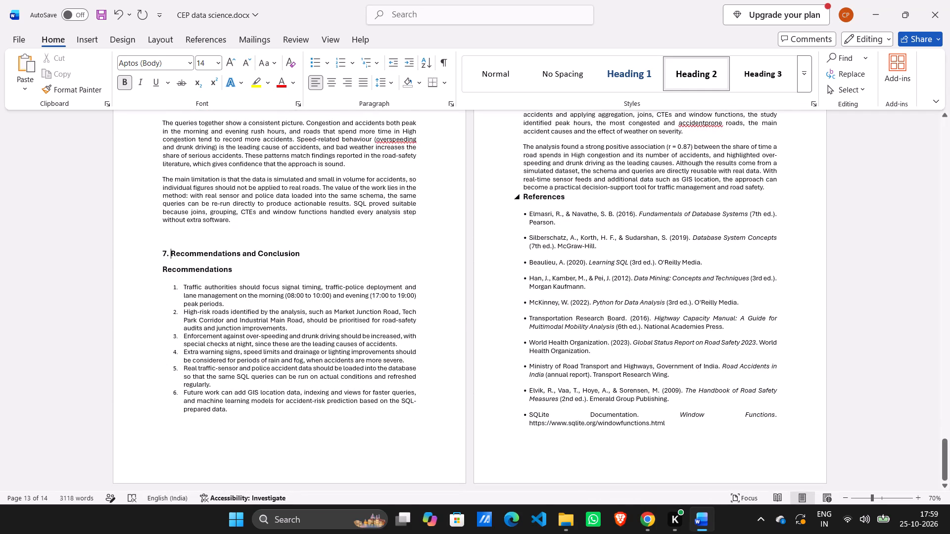
click(525, 201)
click(521, 199)
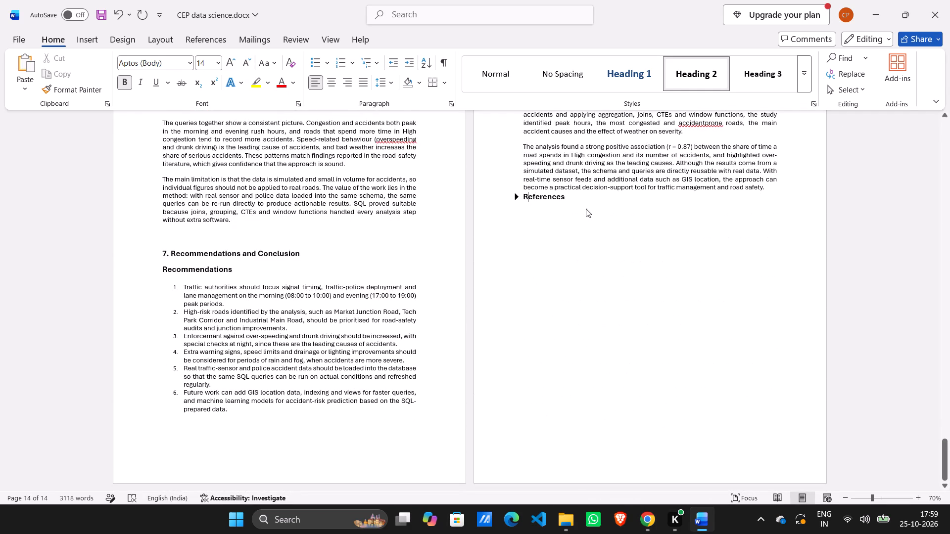
click(514, 199)
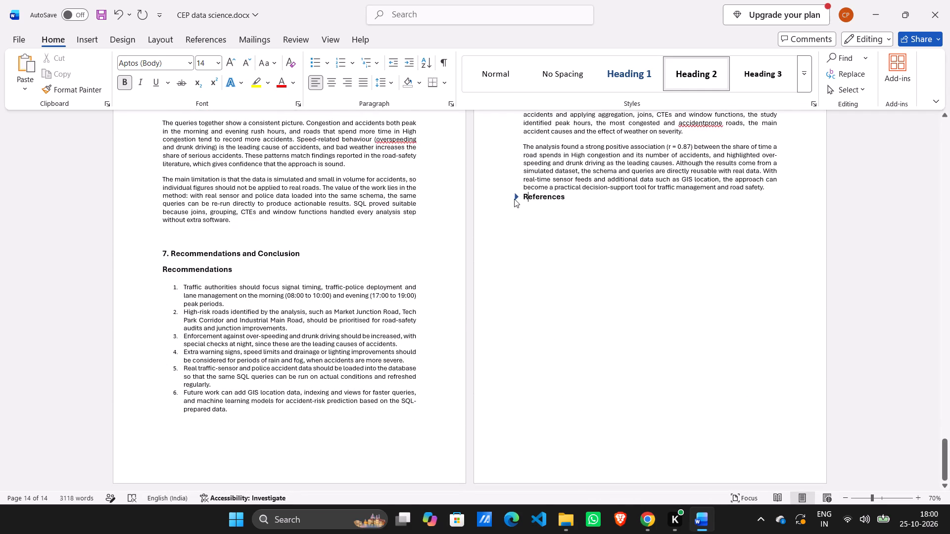
click(522, 197)
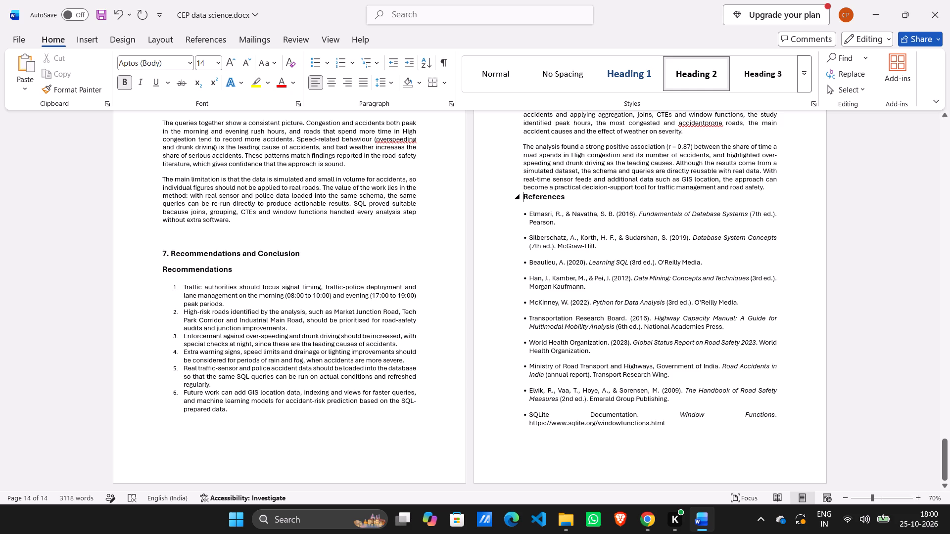
key(8)
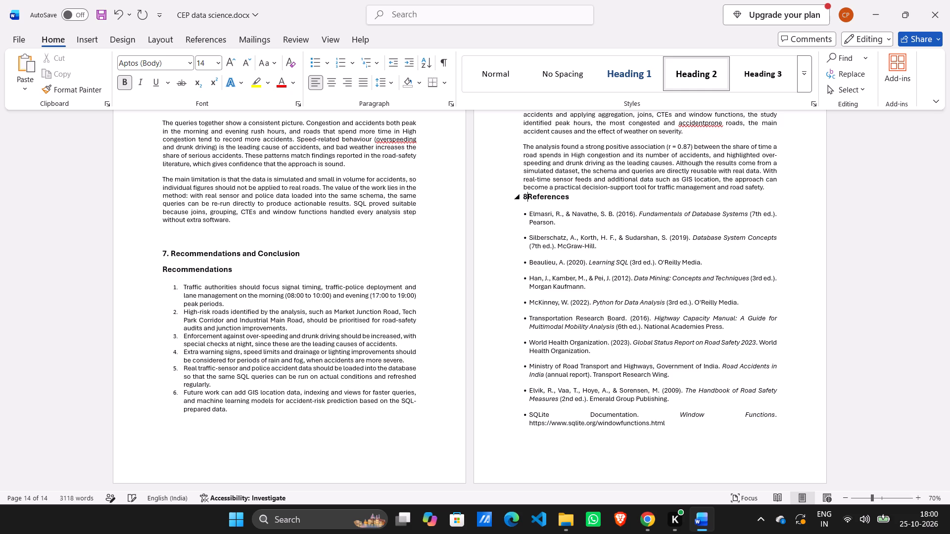
text(.)
key(space)
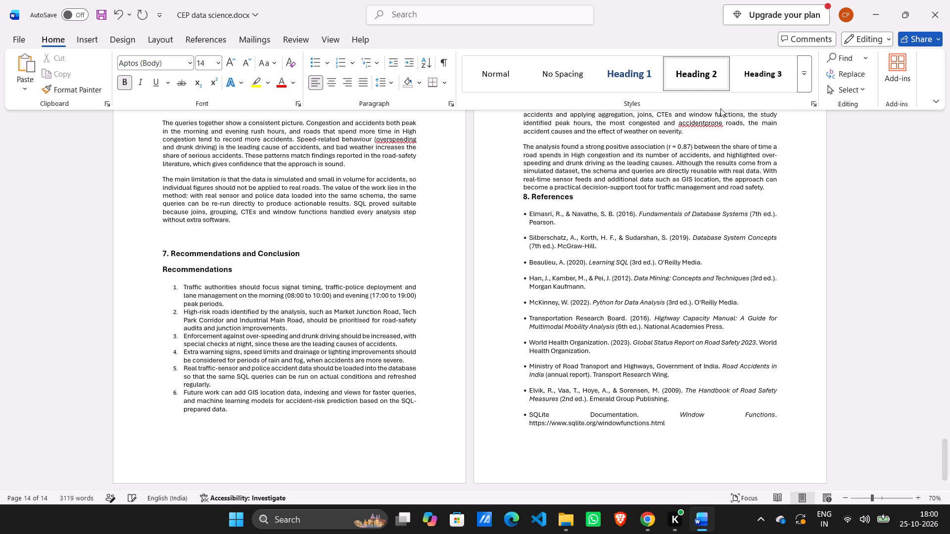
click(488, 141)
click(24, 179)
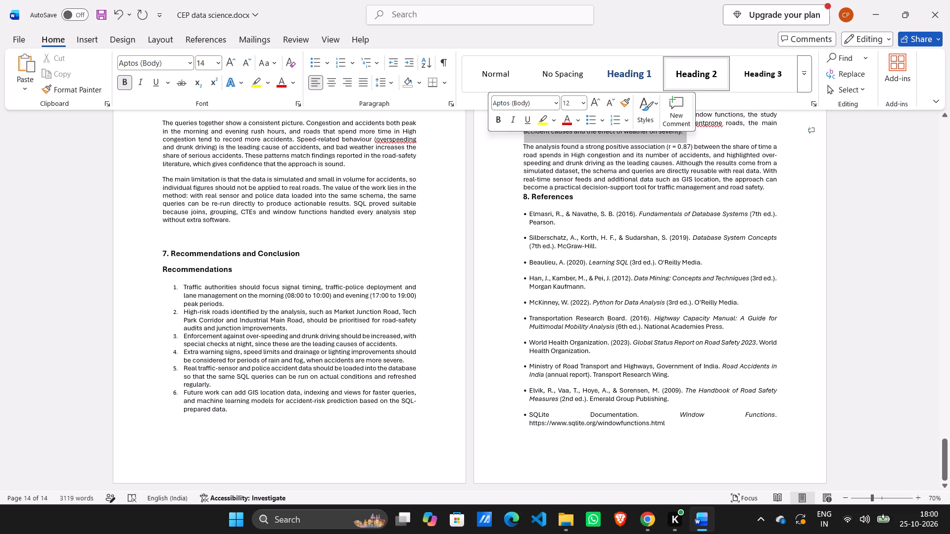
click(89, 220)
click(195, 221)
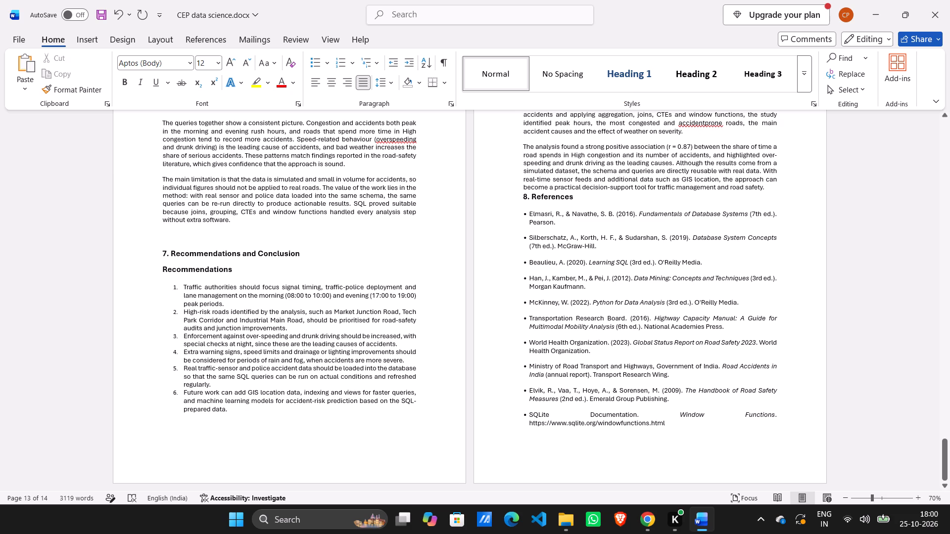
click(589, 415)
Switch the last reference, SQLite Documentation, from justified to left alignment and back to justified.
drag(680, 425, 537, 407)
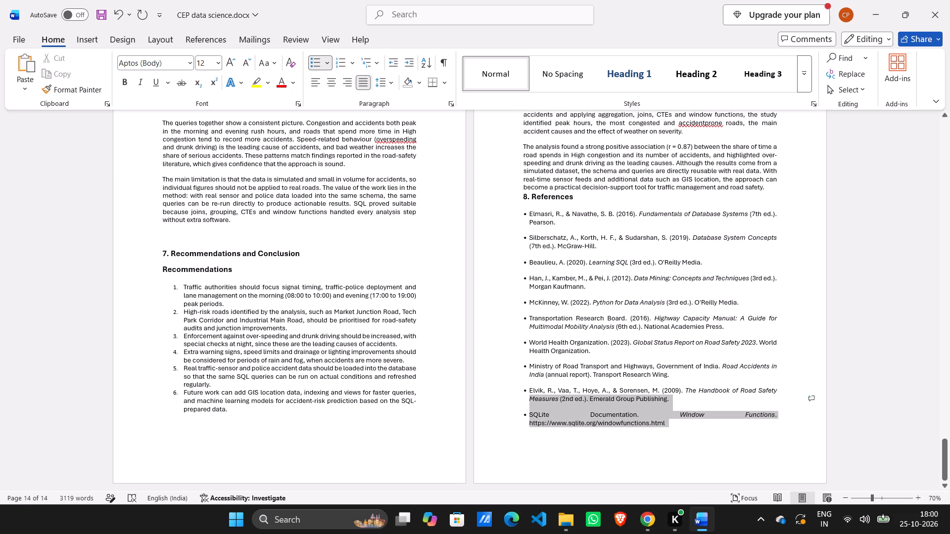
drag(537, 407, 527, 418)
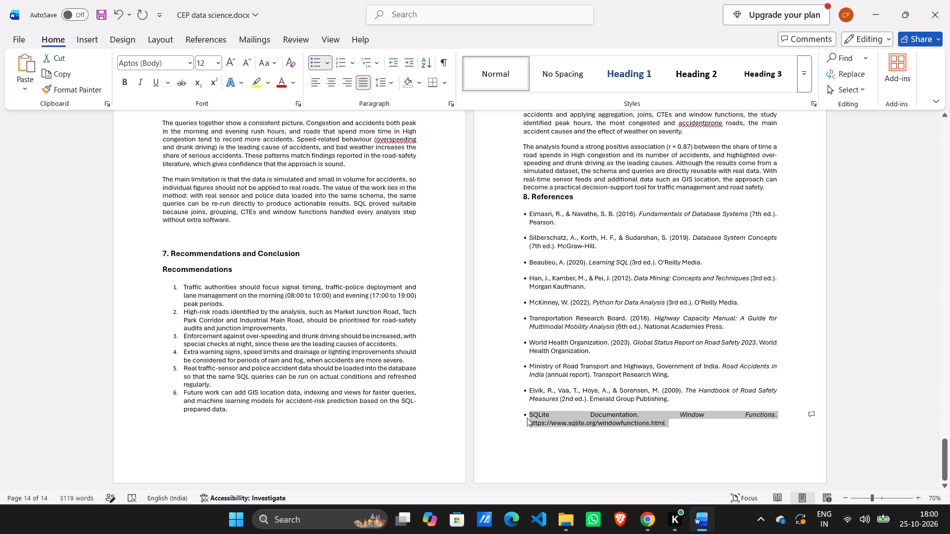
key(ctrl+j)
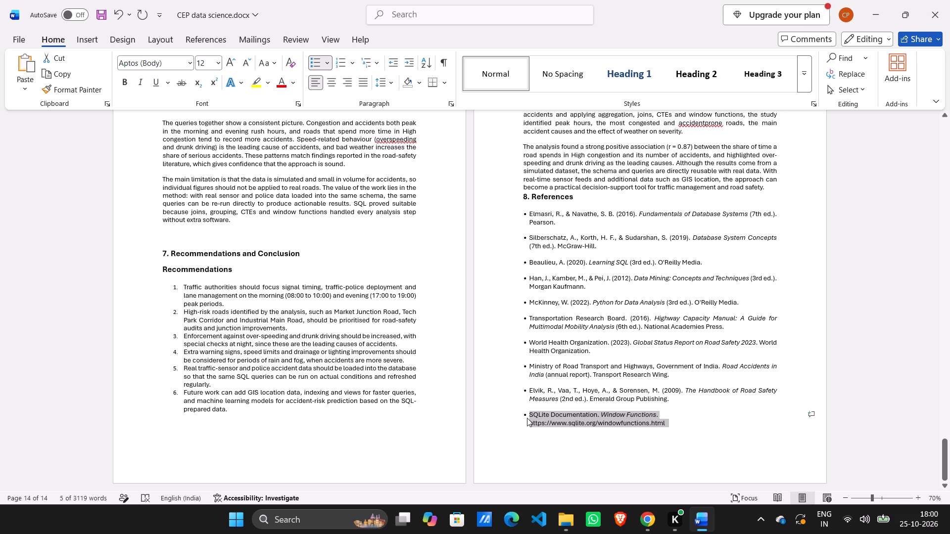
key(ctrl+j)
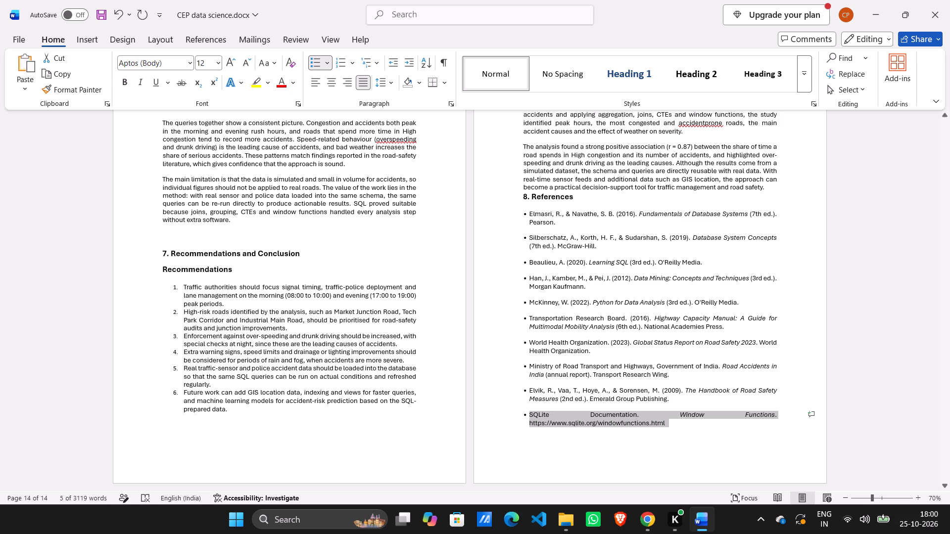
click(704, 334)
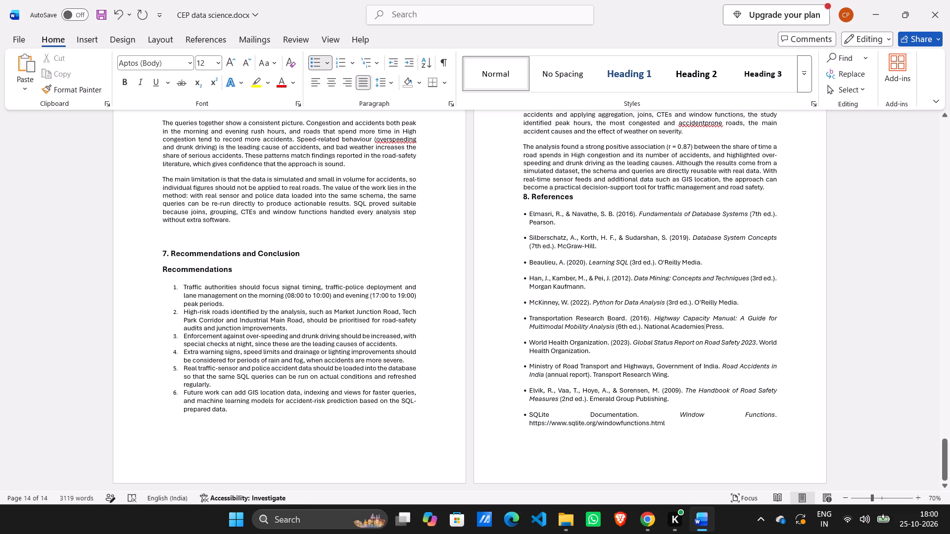
Correct the misspelled "accidentprone" in the first Conclusion paragraph to "accident-prone".
scroll(255, 420, up, 1)
scroll(430, 368, up, 3)
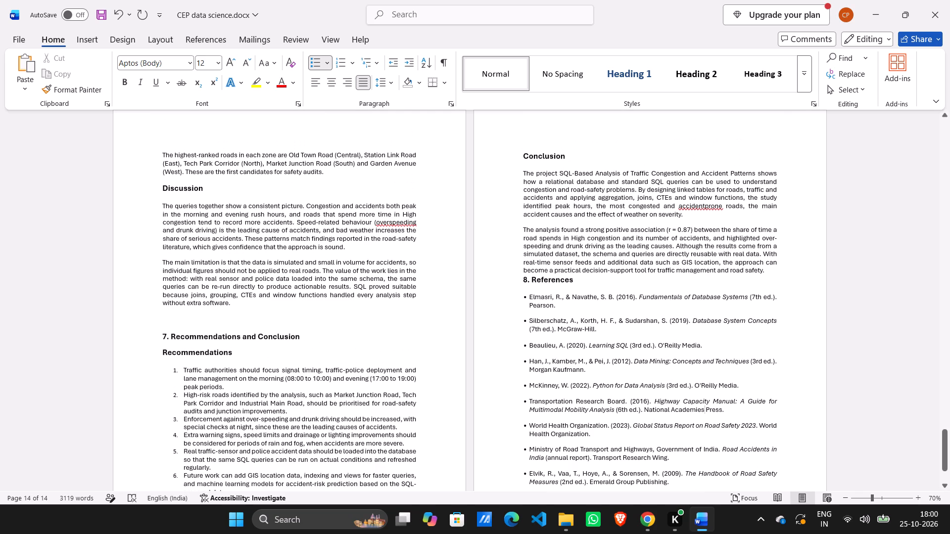
scroll(572, 267, up, 1)
ctrl+scroll(713, 250, up, 4)
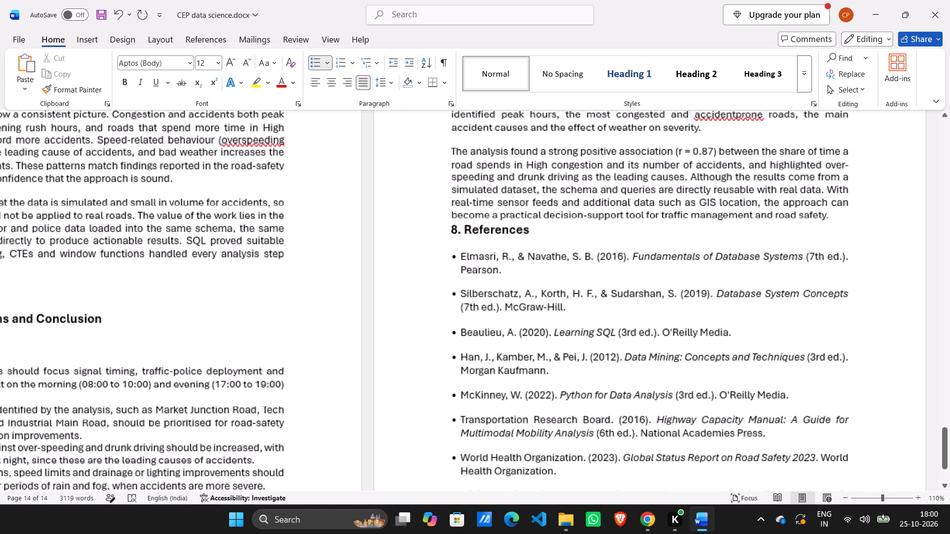
scroll(741, 252, up, 3)
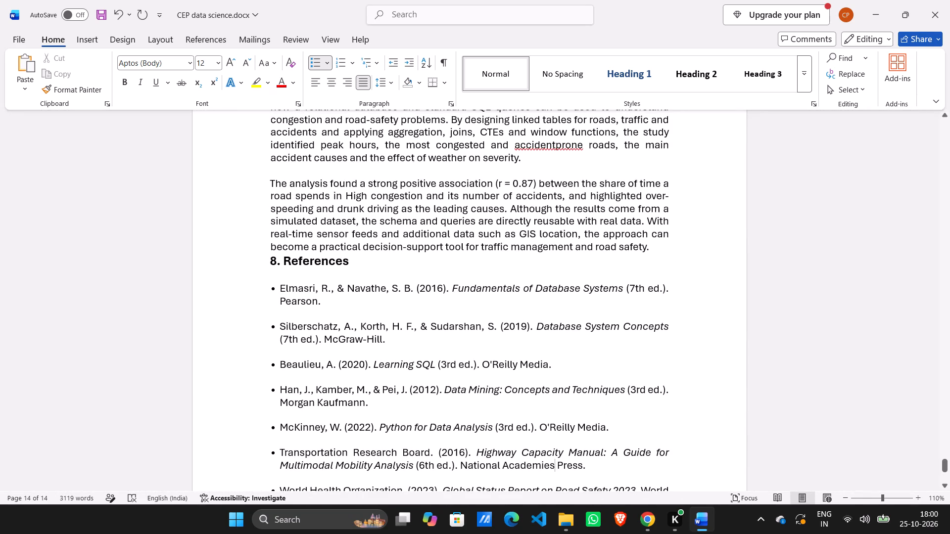
click(555, 145)
key(space)
ctrl+scroll(461, 182, down, 3)
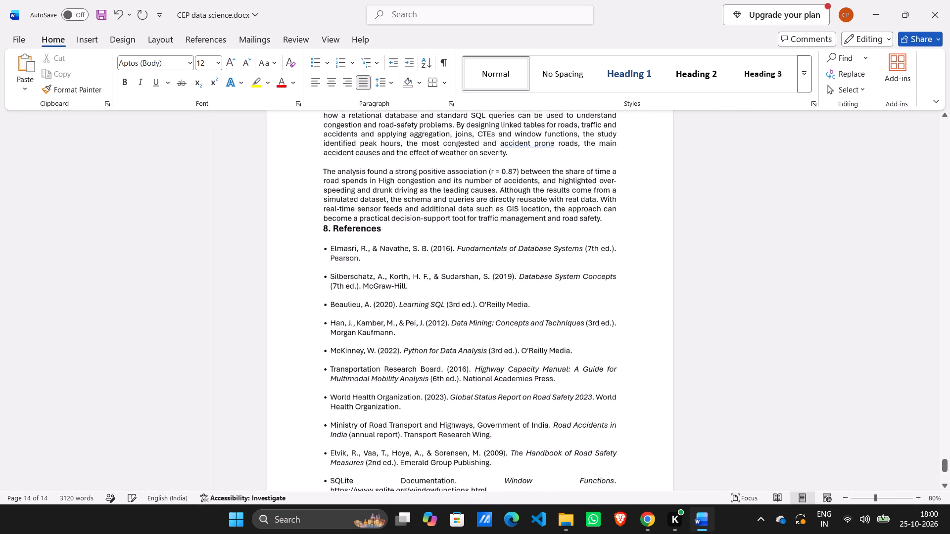
click(725, 144)
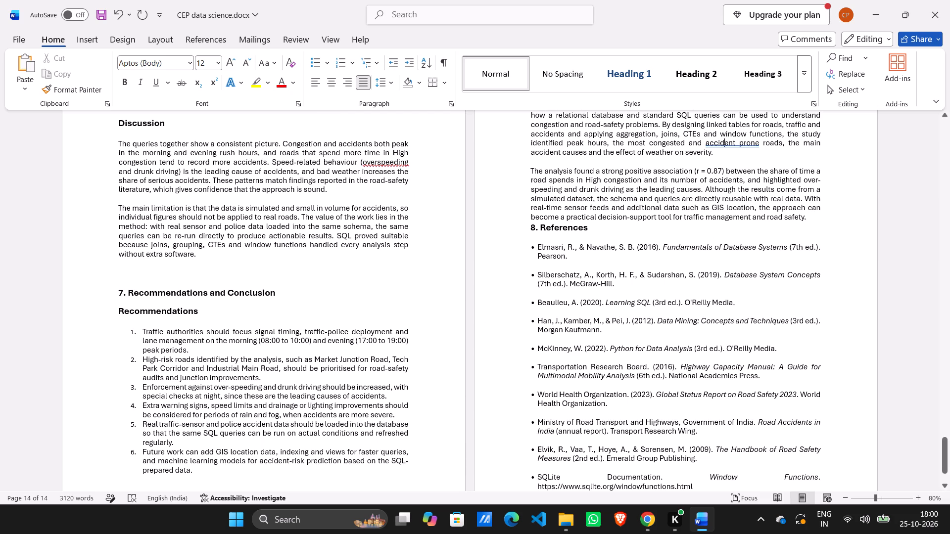
right_click(725, 144)
click(714, 156)
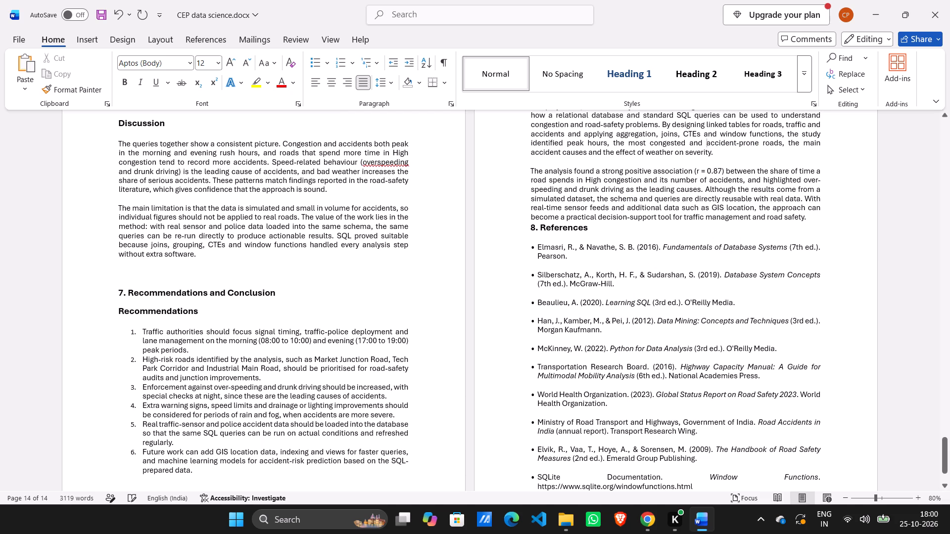
Replace the flagged word "overspeeding" in the first Discussion paragraph with the spelling suggestion "over speeding".
scroll(588, 237, down, 11)
scroll(522, 295, up, 5)
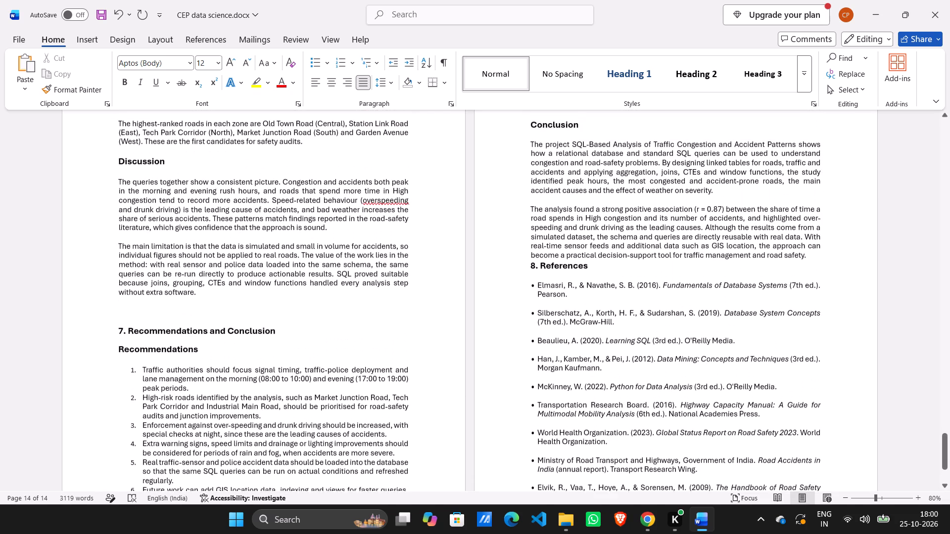
click(389, 207)
right_click(389, 207)
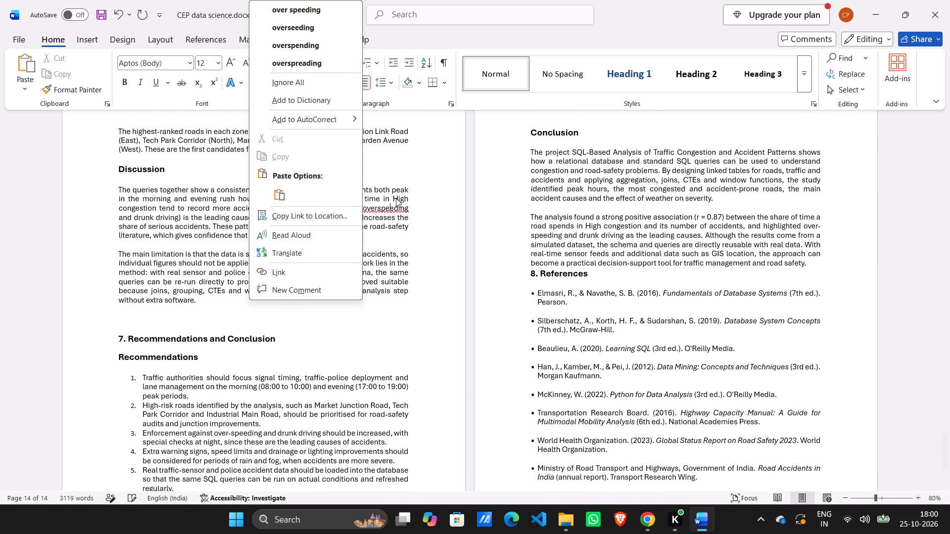
click(286, 10)
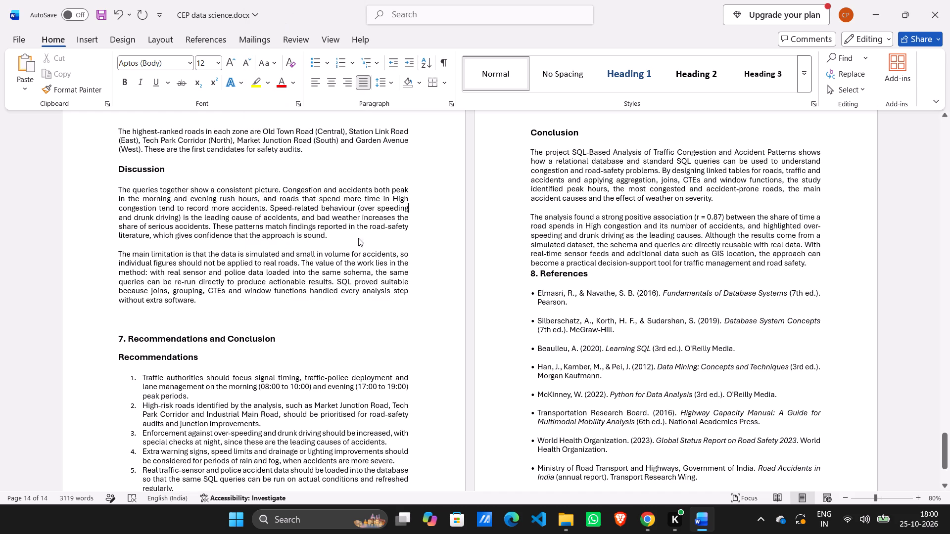
Review the pages before Discussion, checking the flagged text in the Q8 ranking query and the monthly accident paragraph above it.
scroll(471, 256, up, 2)
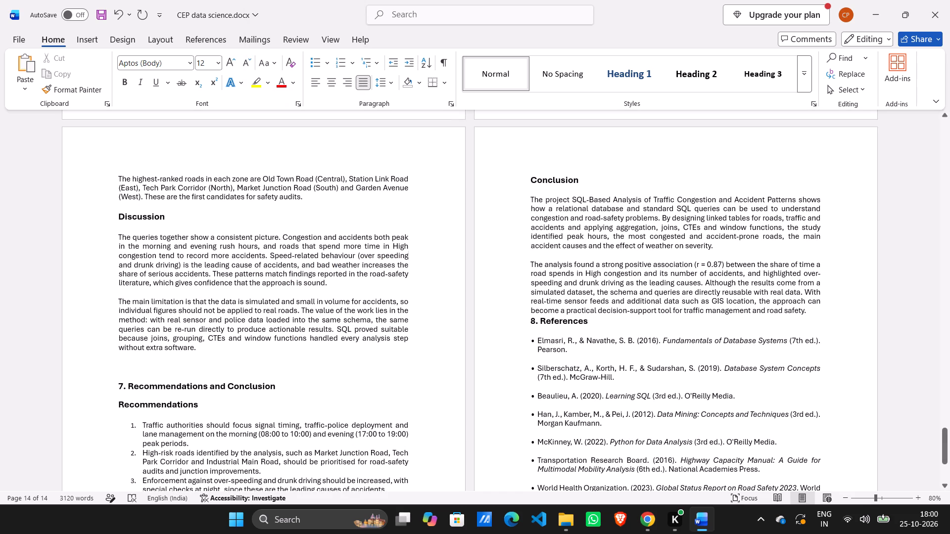
scroll(376, 252, up, 1)
scroll(596, 211, up, 8)
scroll(585, 278, up, 6)
scroll(540, 297, up, 2)
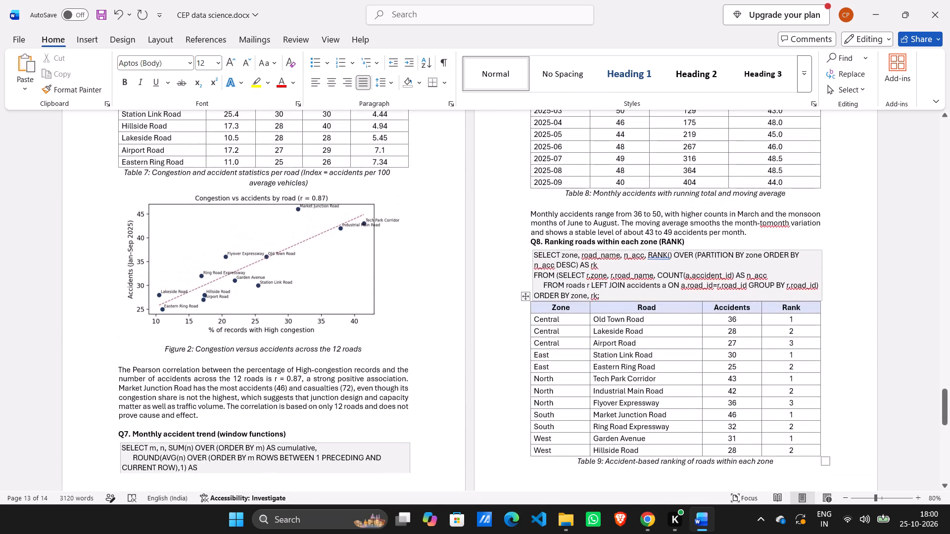
click(660, 252)
right_click(661, 254)
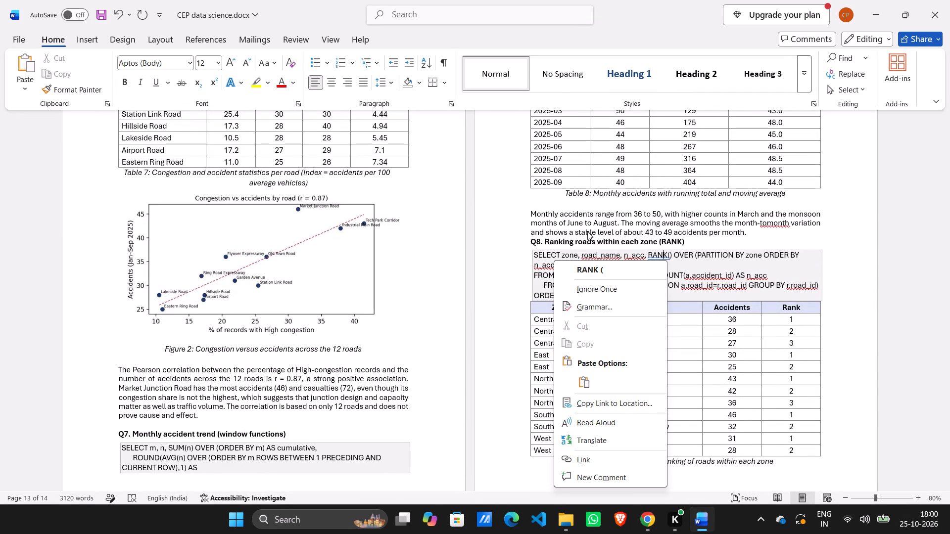
click(513, 237)
scroll(523, 243, up, 1)
scroll(530, 316, up, 1)
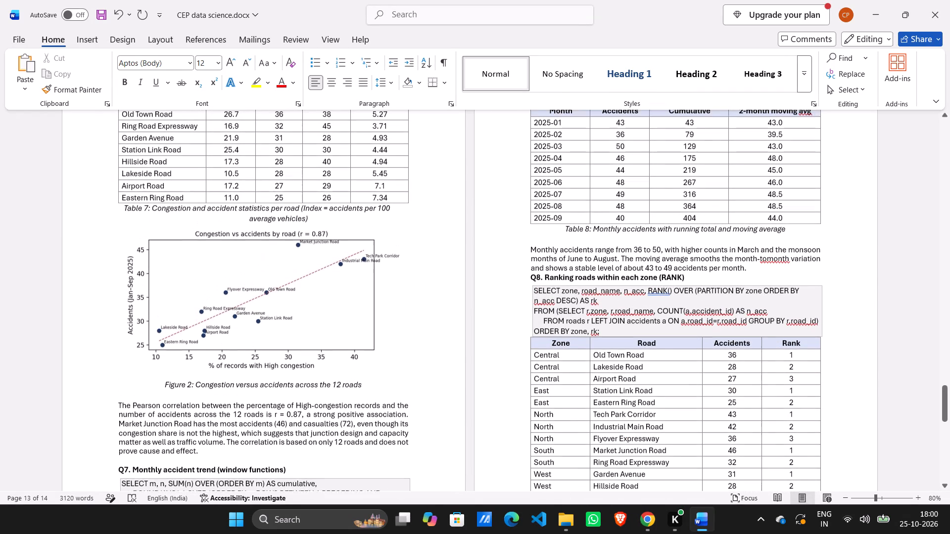
click(484, 268)
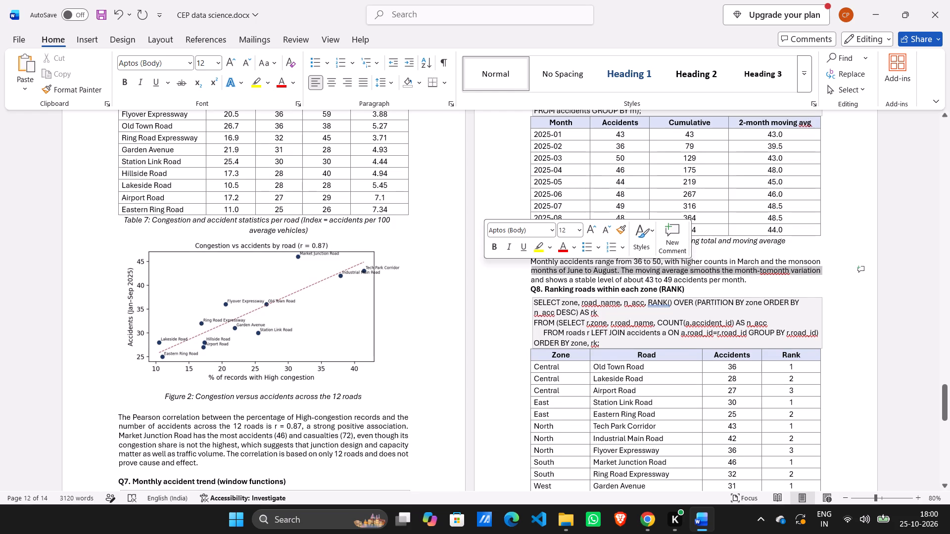
click(502, 299)
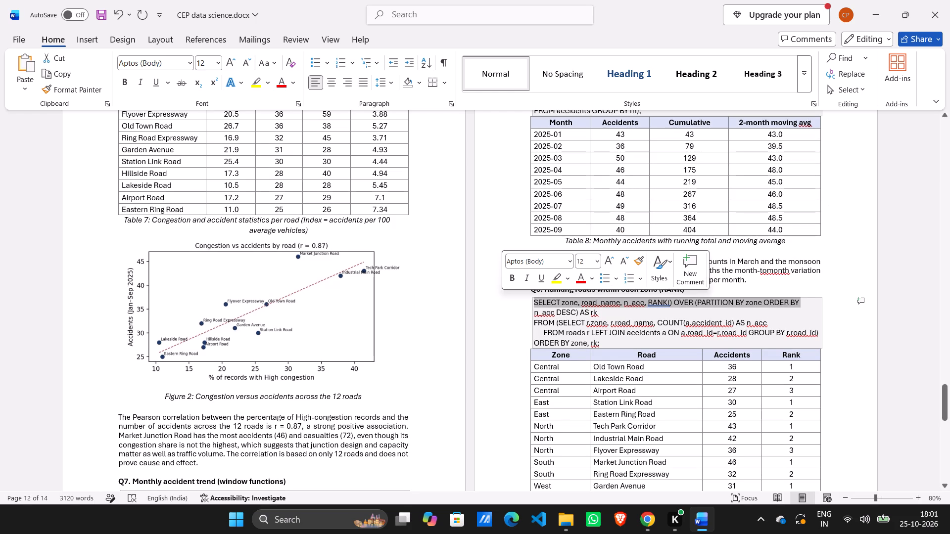
click(892, 208)
Look back through the query result pages from Q8 up to the start of section 6, Results and Discussion.
scroll(493, 264, up, 3)
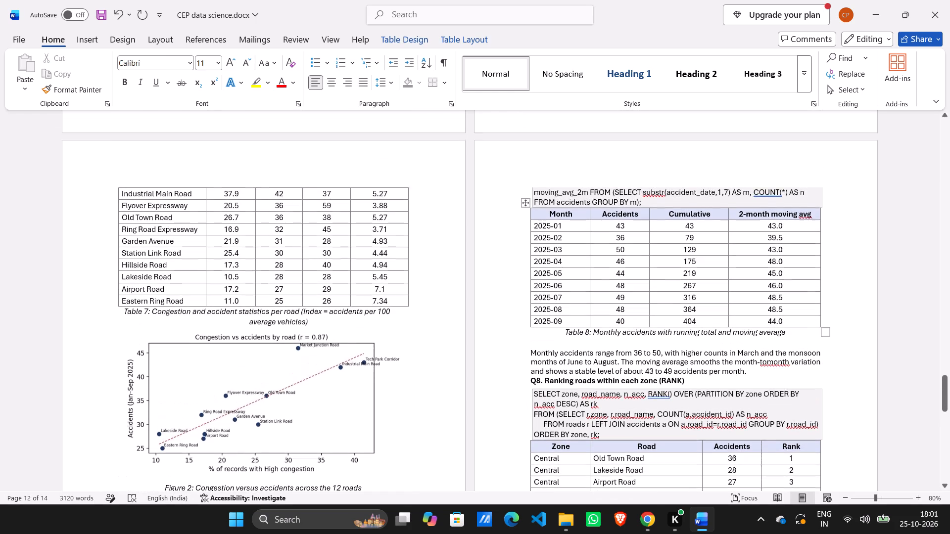
scroll(473, 293, up, 2)
scroll(564, 260, up, 7)
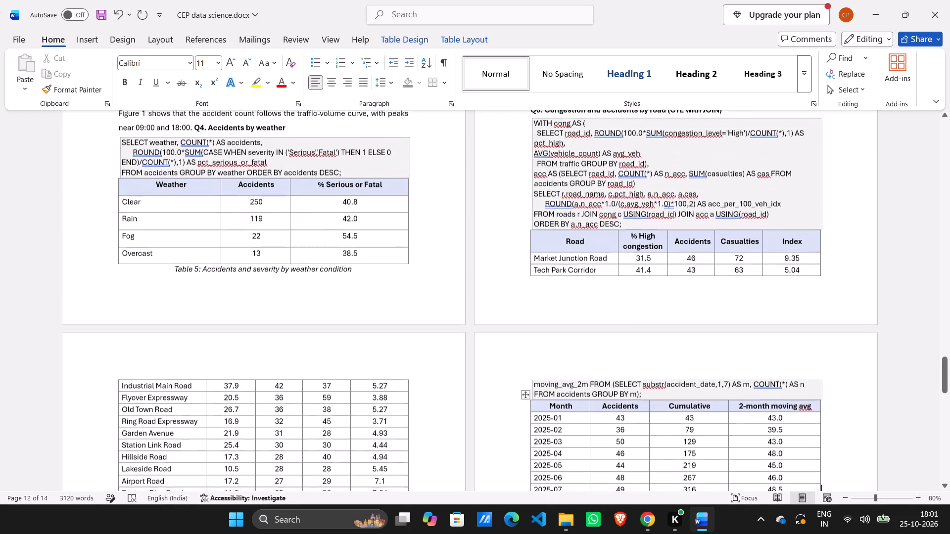
scroll(597, 229, up, 7)
scroll(463, 260, up, 3)
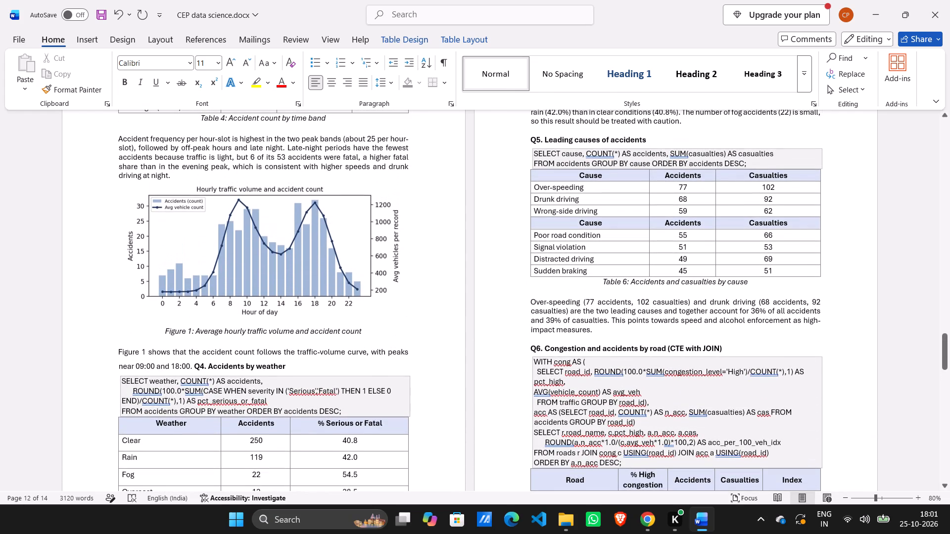
scroll(156, 241, up, 3)
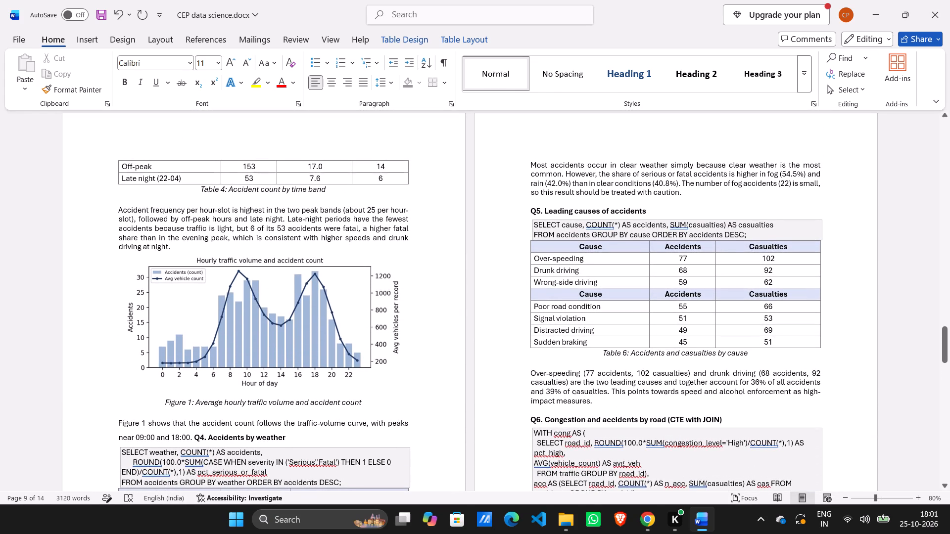
scroll(321, 212, up, 5)
scroll(353, 239, up, 1)
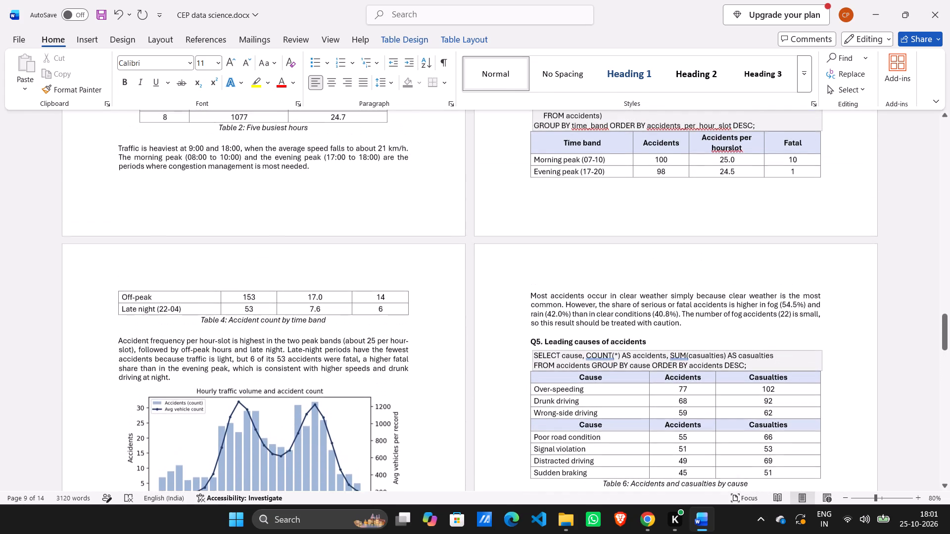
scroll(353, 239, up, 6)
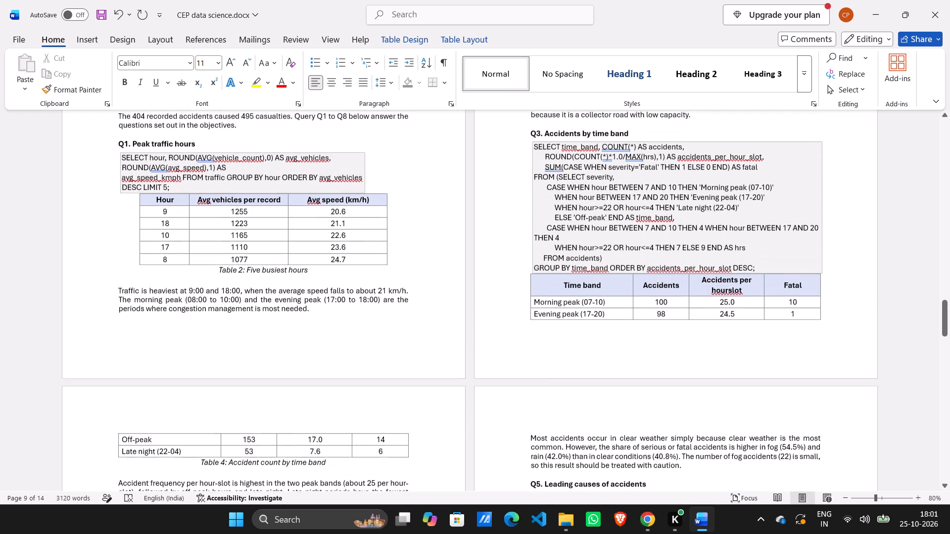
scroll(355, 242, up, 4)
scroll(396, 256, up, 1)
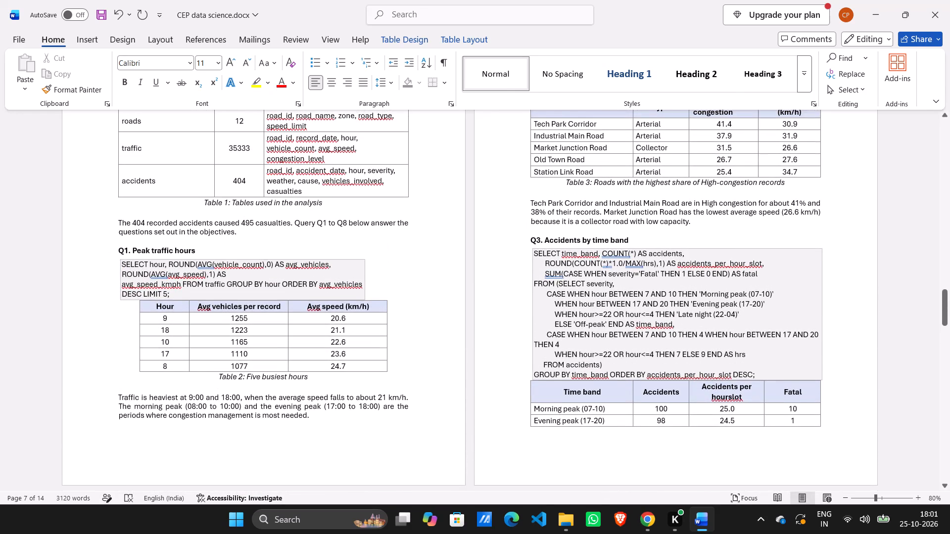
scroll(396, 256, up, 9)
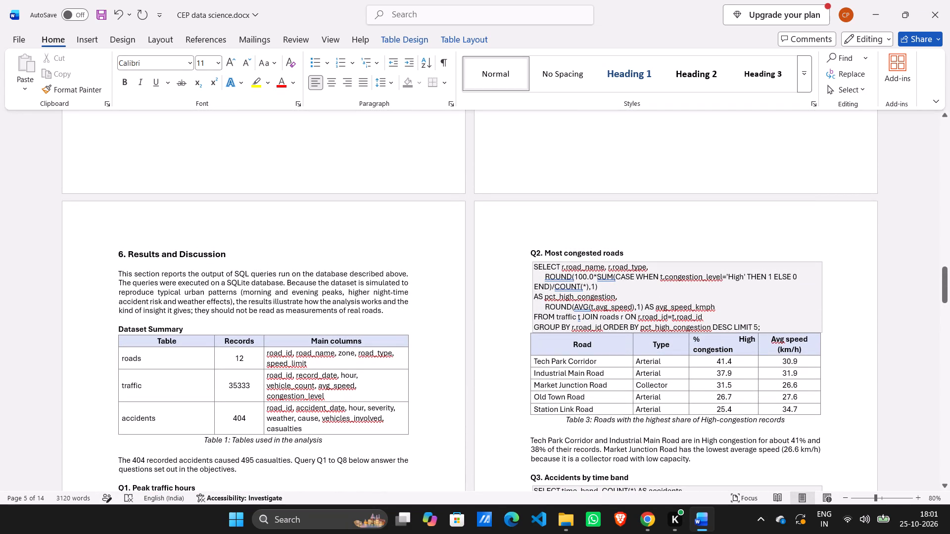
Read the introductory paragraph under the Results and Discussion heading.
drag(384, 312, 133, 278)
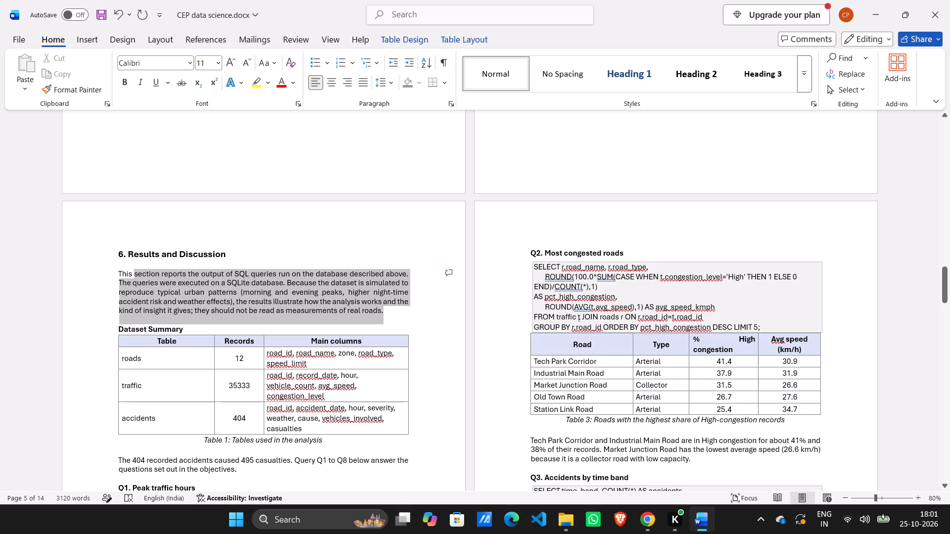
drag(133, 278, 126, 275)
double_click(126, 275)
click(124, 275)
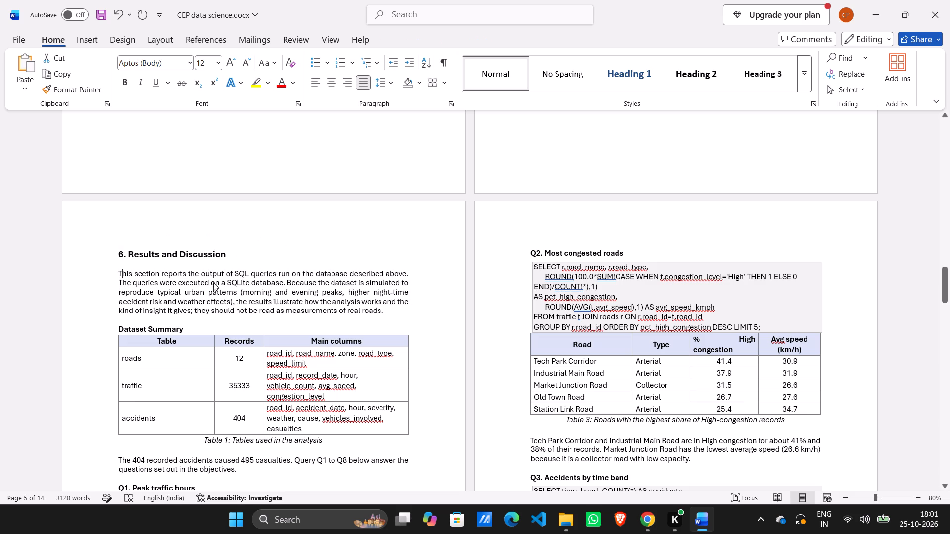
drag(380, 311, 367, 311)
click(387, 309)
click(235, 260)
click(238, 276)
click(267, 278)
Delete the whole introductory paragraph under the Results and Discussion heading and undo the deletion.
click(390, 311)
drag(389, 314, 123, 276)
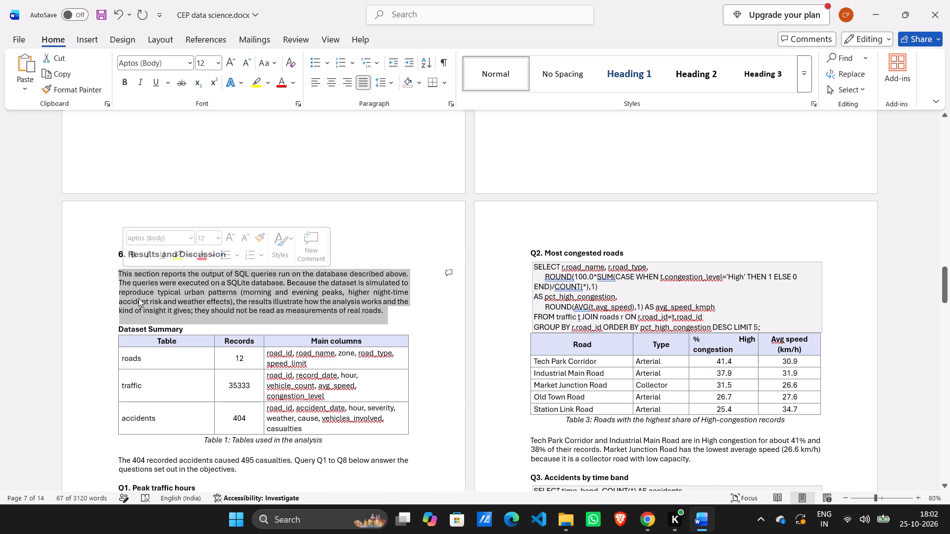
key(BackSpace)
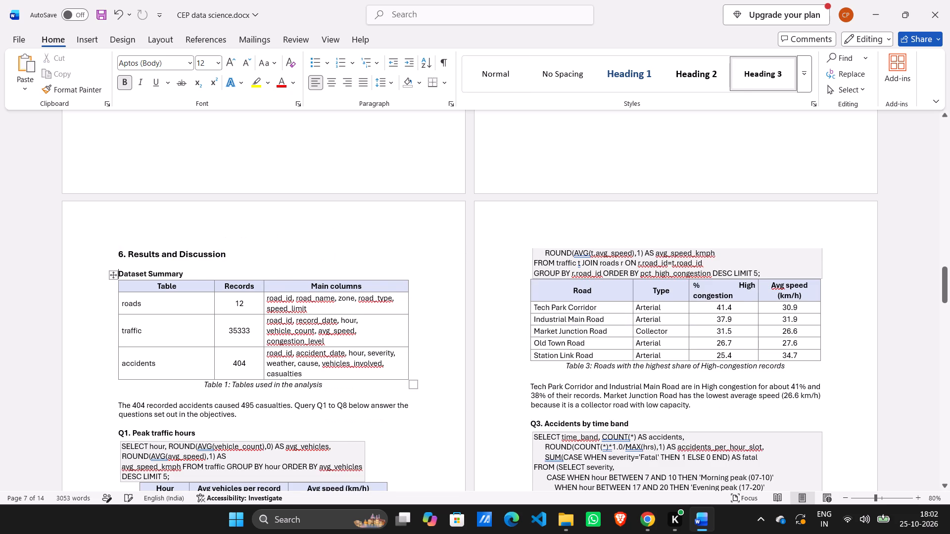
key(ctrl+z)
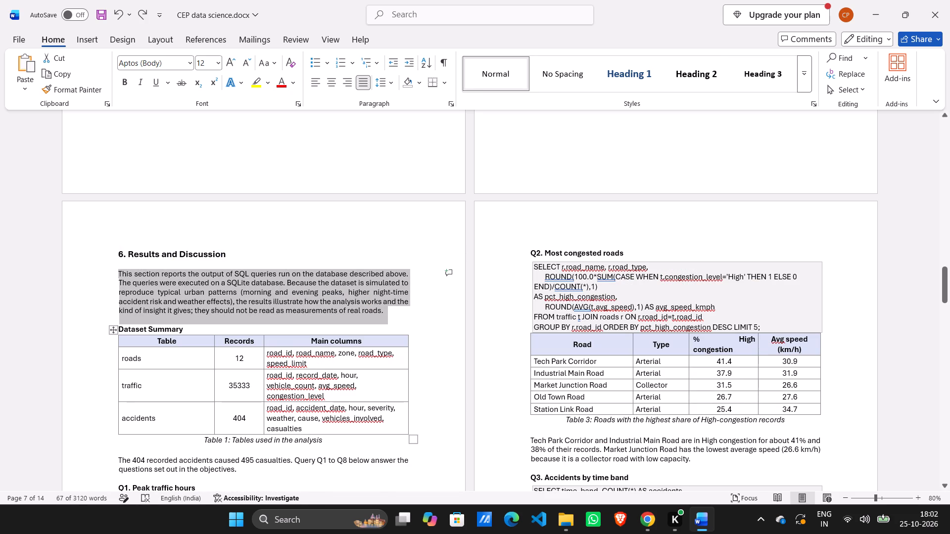
Delete the text of the Results and Discussion introductory paragraph after the words "This section reports the".
click(398, 314)
drag(385, 313, 216, 267)
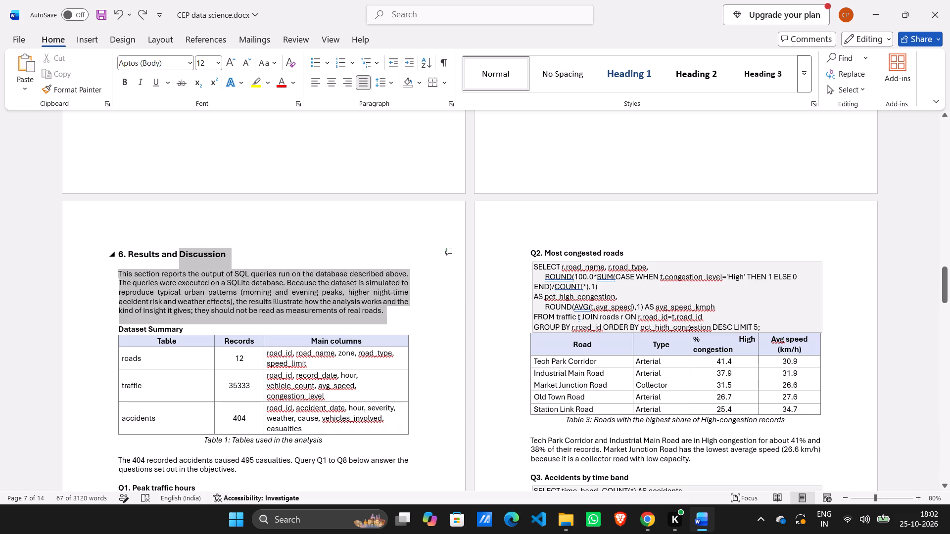
drag(216, 267, 209, 272)
key(BackSpace)
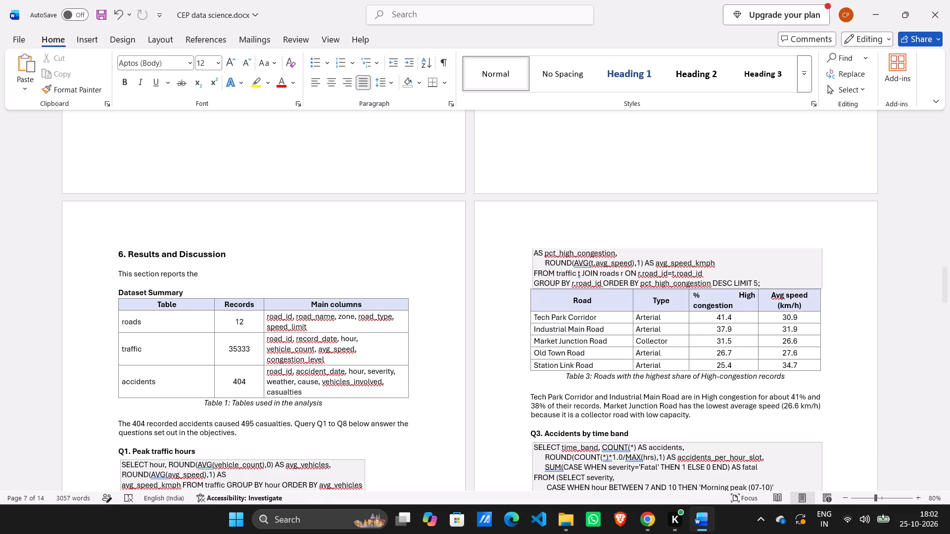
Complete the introductory sentence under Results and Discussion with "output of SQL queries run on the database described above.".
text(out)
text(out)
key(BackSpace)
key(BackSpace)
key(BackSpace)
text(put)
key(space)
text(of SQL)
key(space)
text(guerie)
text(s run)
key(BackSpace)
key(BackSpace)
key(BackSpace)
key(BackSpace)
key(BackSpace)
key(BackSpace)
key(BackSpace)
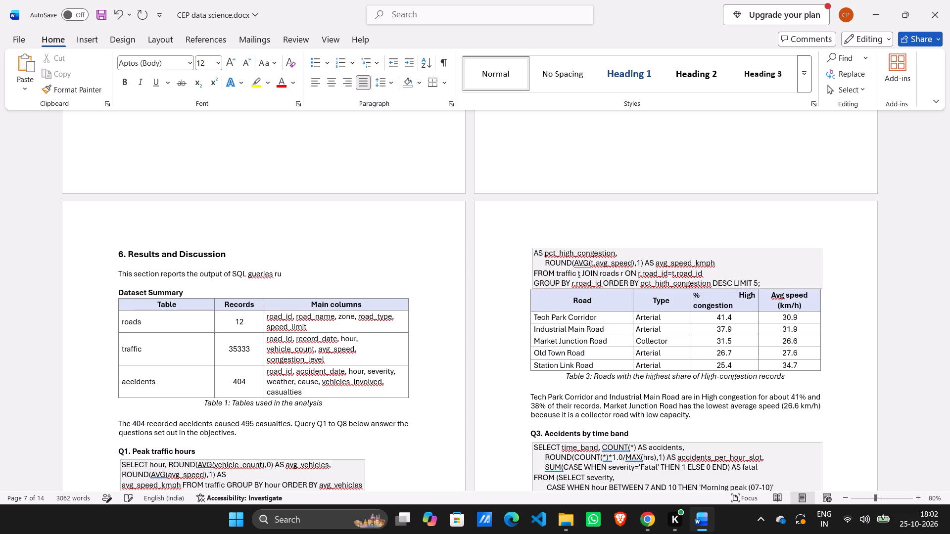
key(BackSpace)
key(BackSpace)
key(BackSpace)
key(BackSpace)
key(q)
text(ueries)
key(space)
text(run on the)
key(space)
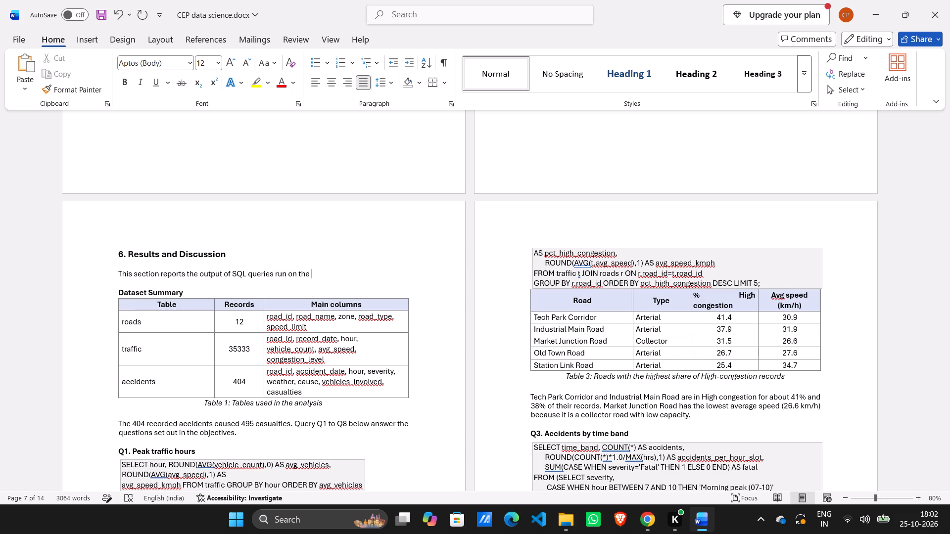
text(database)
key(space)
text(described)
key(space)
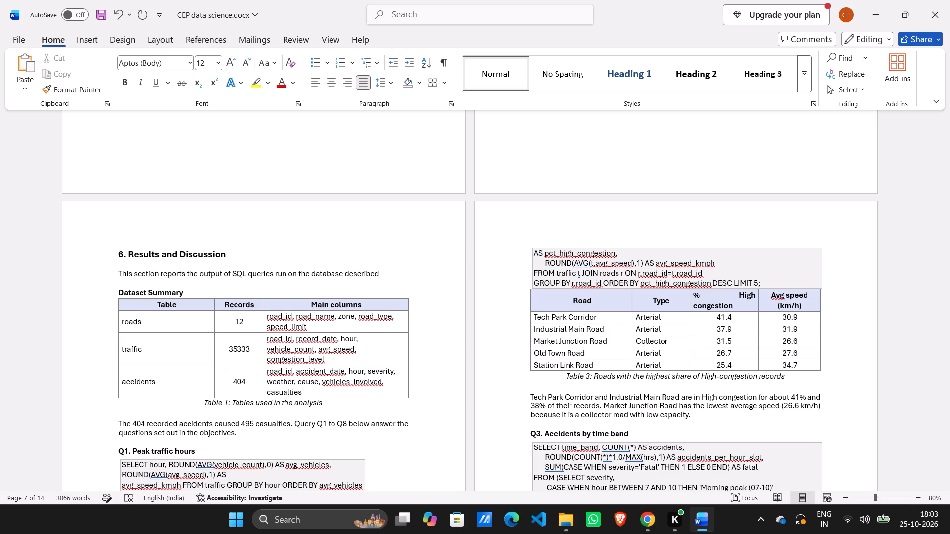
text(abo)
text(ve)
key(period)
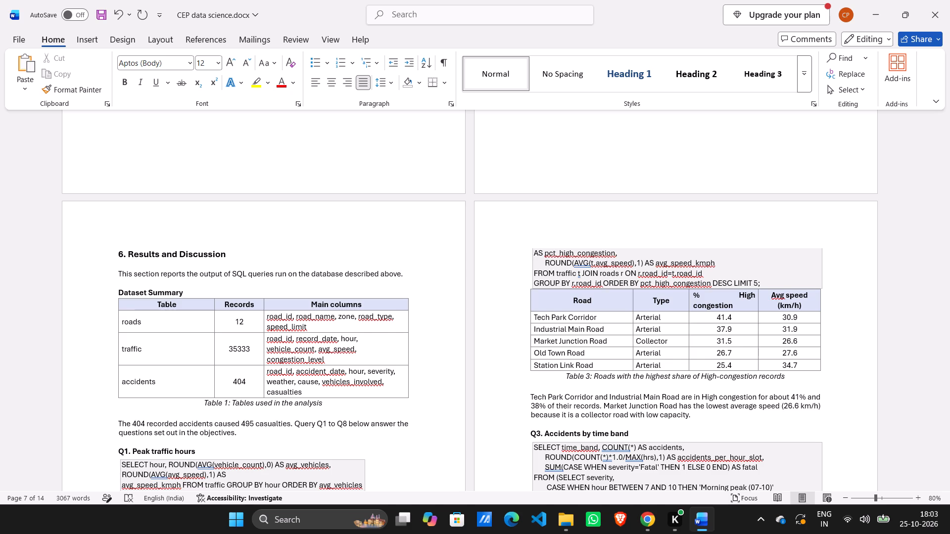
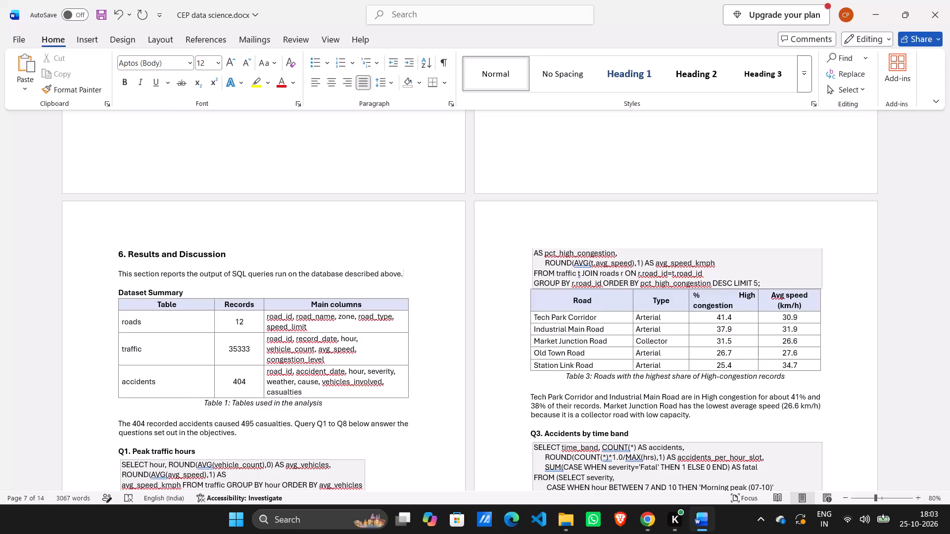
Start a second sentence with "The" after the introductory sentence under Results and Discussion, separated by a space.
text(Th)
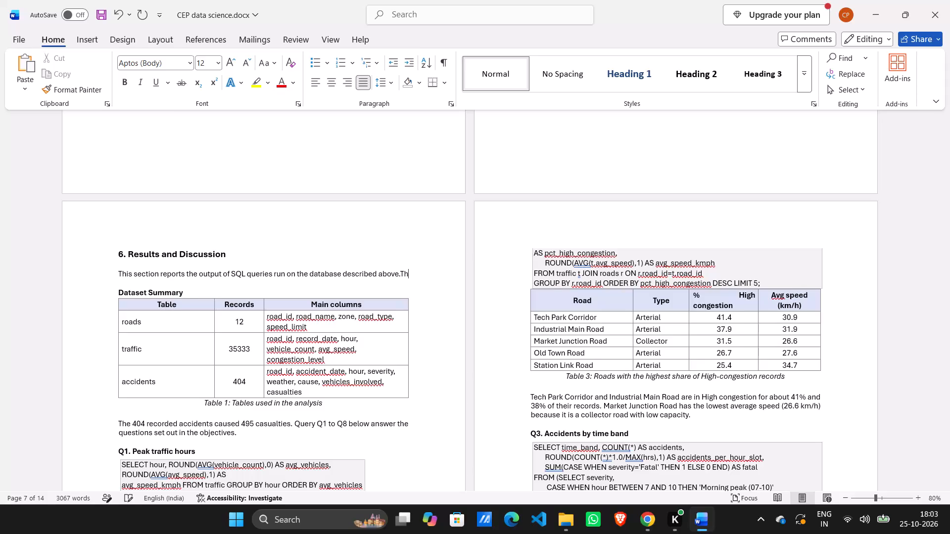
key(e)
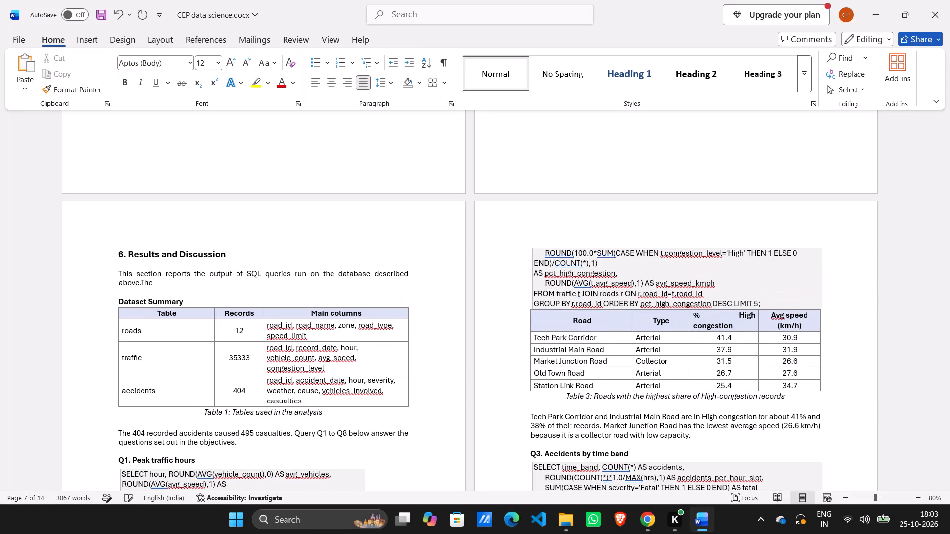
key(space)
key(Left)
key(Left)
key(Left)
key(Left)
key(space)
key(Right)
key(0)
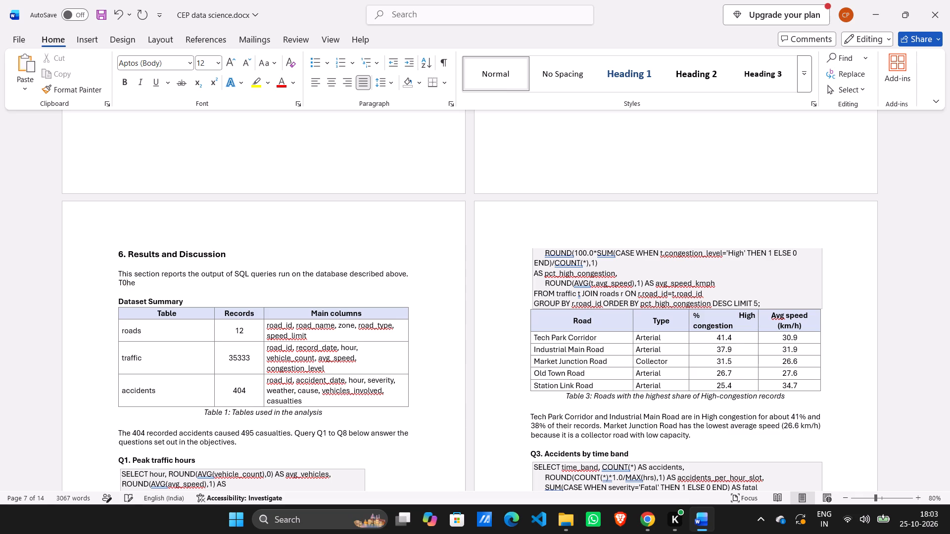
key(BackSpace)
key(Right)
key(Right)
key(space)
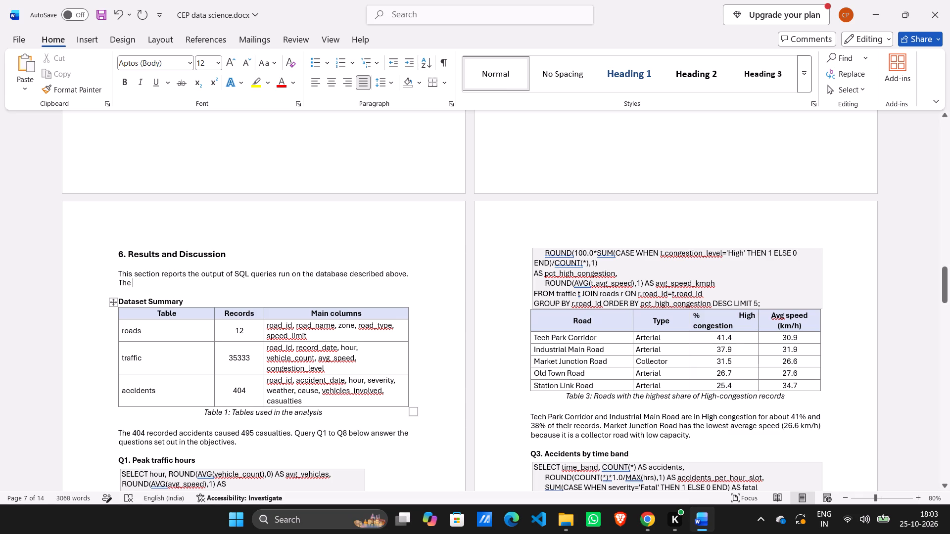
Undo the retyped introductory text under Results and Discussion back to the original full paragraph.
key(ctrl+z)
key(ctrl+z)
key(ctrl+z)
key(ctrl+z)
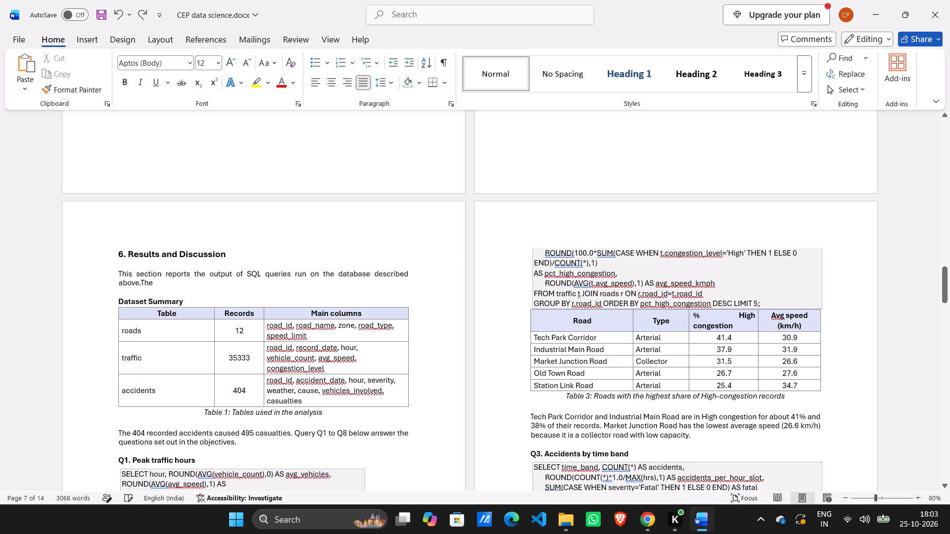
key(ctrl+z)
key(ctrl+z)
key(ctrl+z)
key(ctrl+z)
key(ctrl+z)
key(ctrl+z)
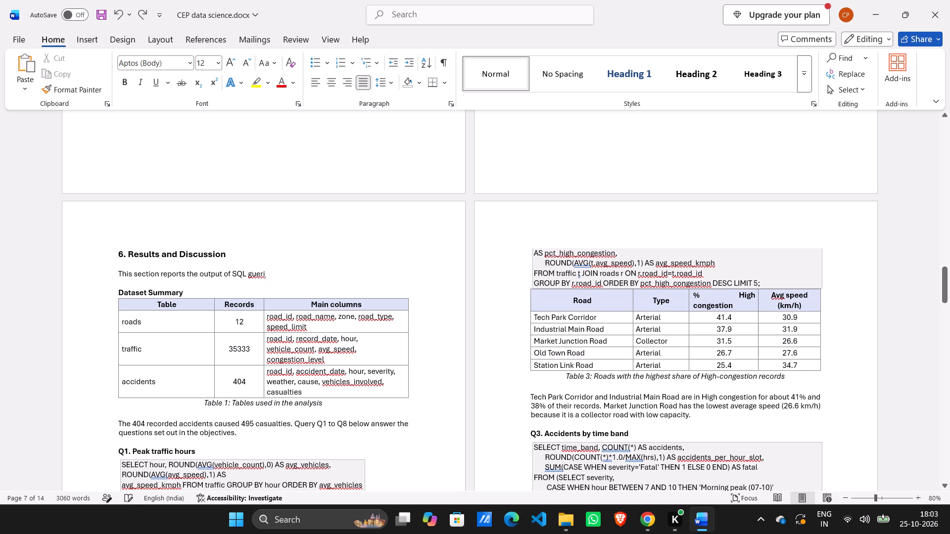
key(ctrl+z)
key(ctrl+z)
key(ctrl+z)
key(ctrl+z)
key(ctrl+z)
key(ctrl+z)
key(ctrl+z)
key(ctrl+z)
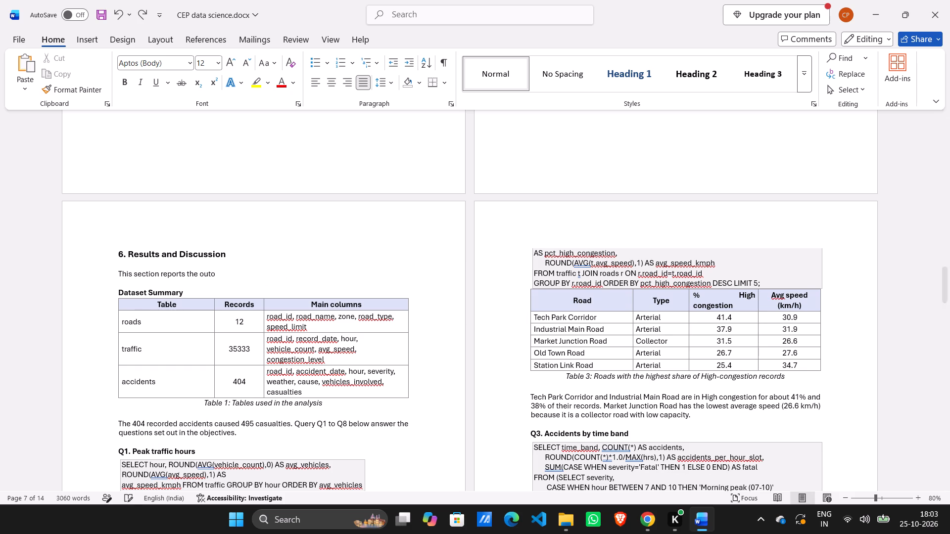
key(ctrl+z)
key(ctrl+z)
key(ctrl+z)
key(ctrl+z)
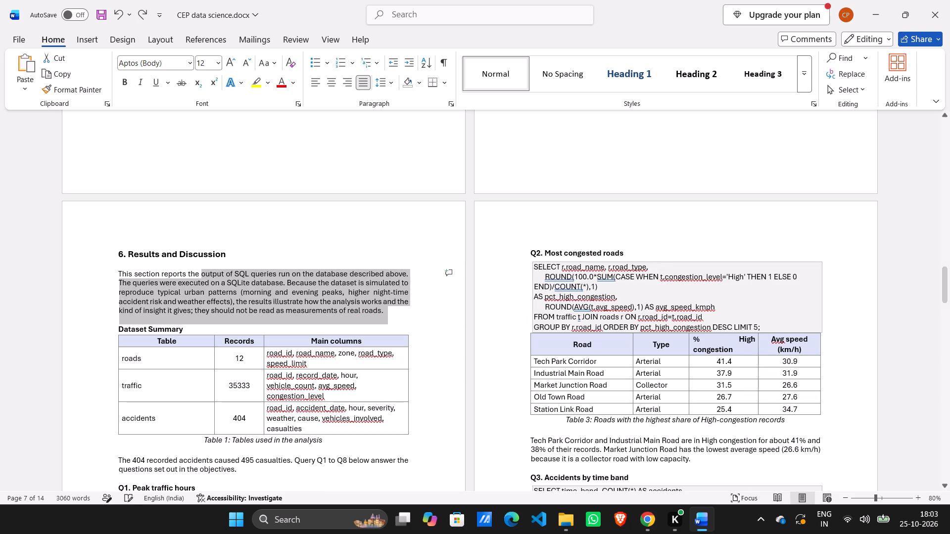
click(303, 295)
Correct the flagged word in the second item of the Constraints list to "therefore," with a comma.
scroll(368, 324, up, 2)
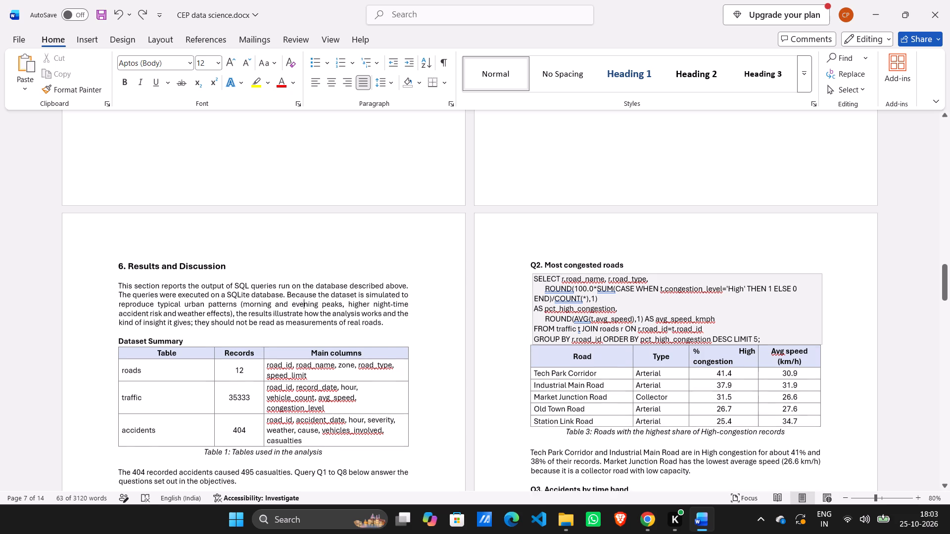
scroll(368, 324, up, 14)
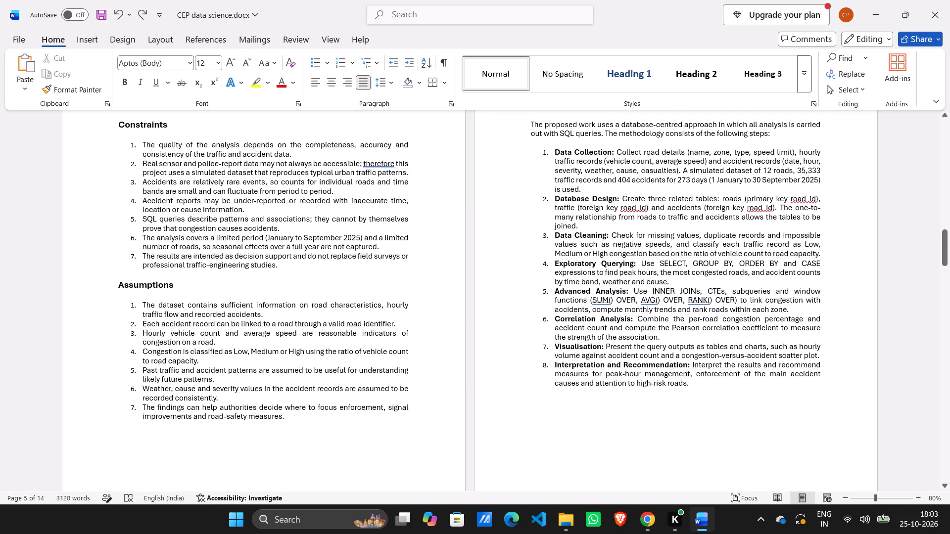
scroll(177, 323, up, 3)
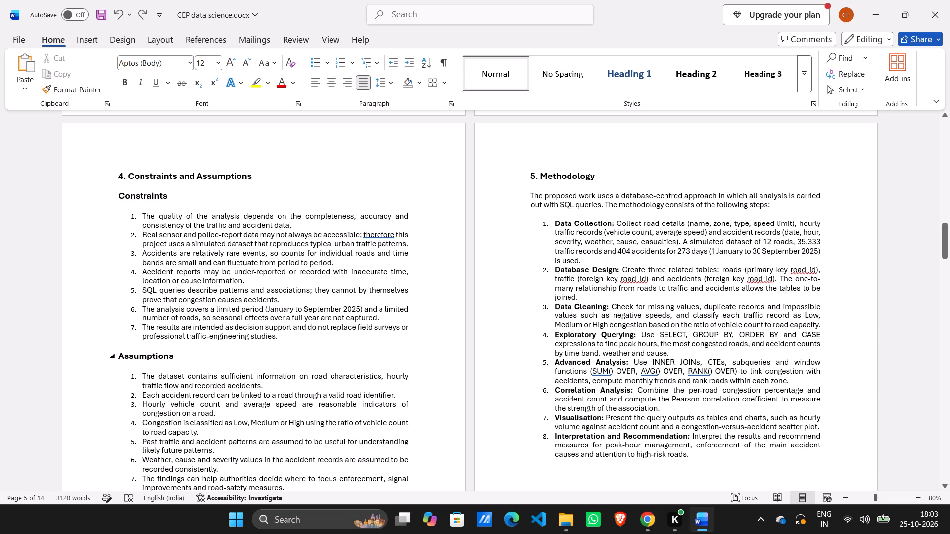
scroll(281, 323, up, 1)
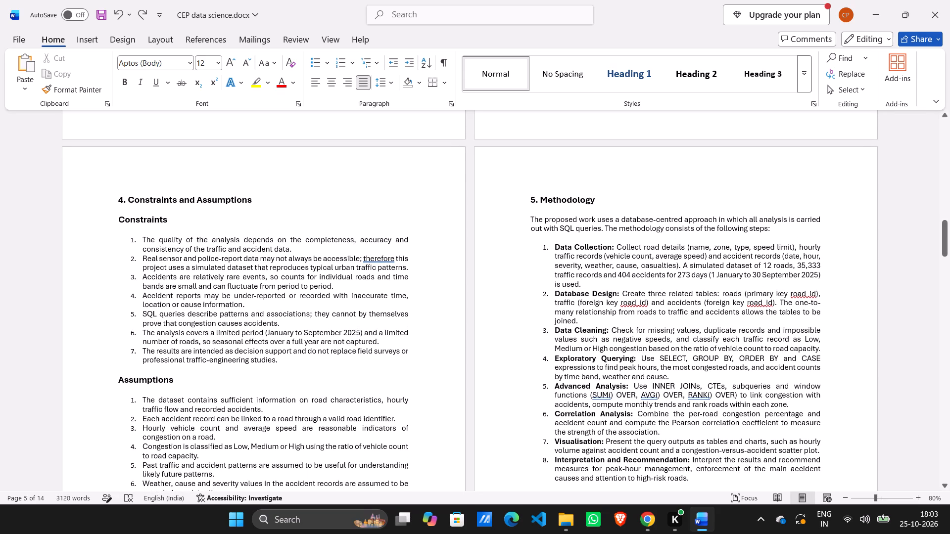
click(379, 261)
right_click(379, 261)
click(368, 273)
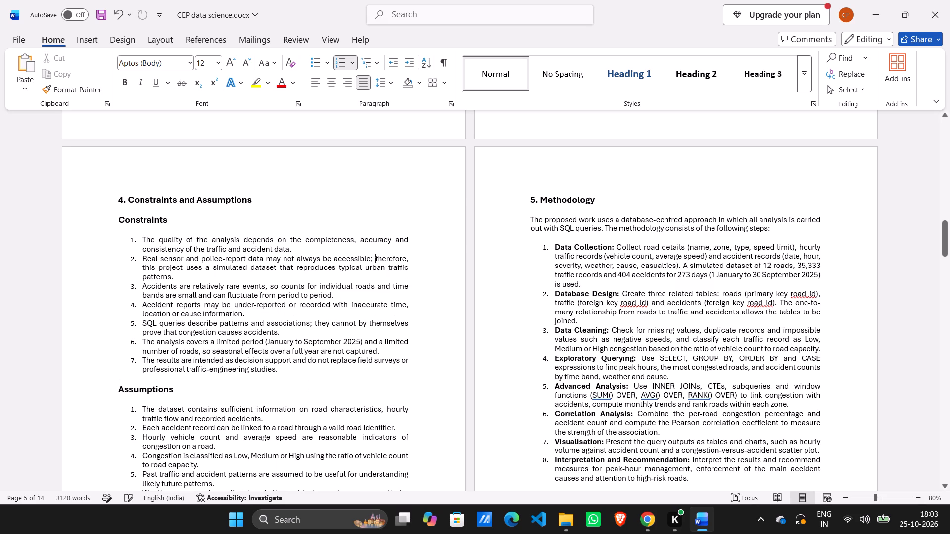
Replace the unfinished ending "timing and ro" of the last Introduction paragraph with "timing".
scroll(260, 334, down, 5)
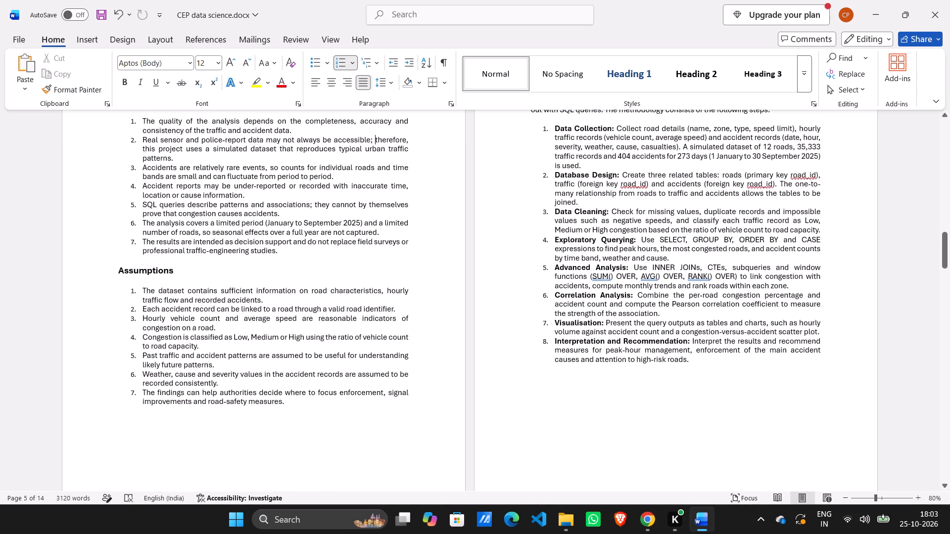
scroll(260, 335, up, 5)
scroll(398, 298, up, 6)
scroll(704, 344, up, 4)
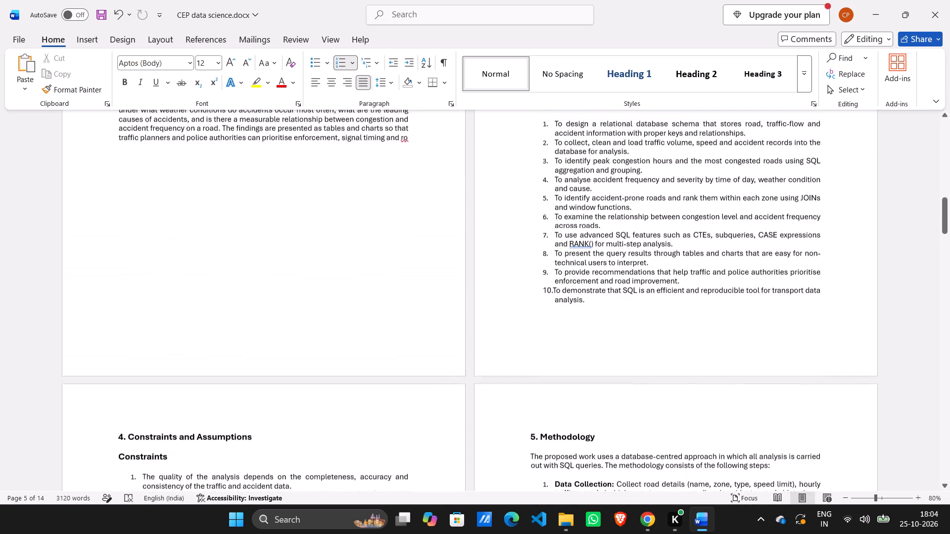
scroll(568, 287, up, 4)
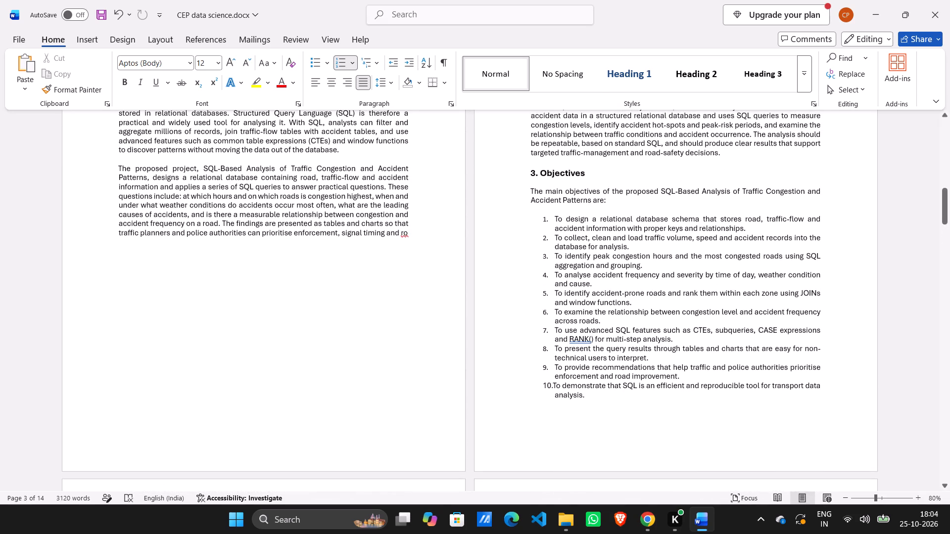
scroll(414, 248, up, 8)
scroll(466, 366, down, 1)
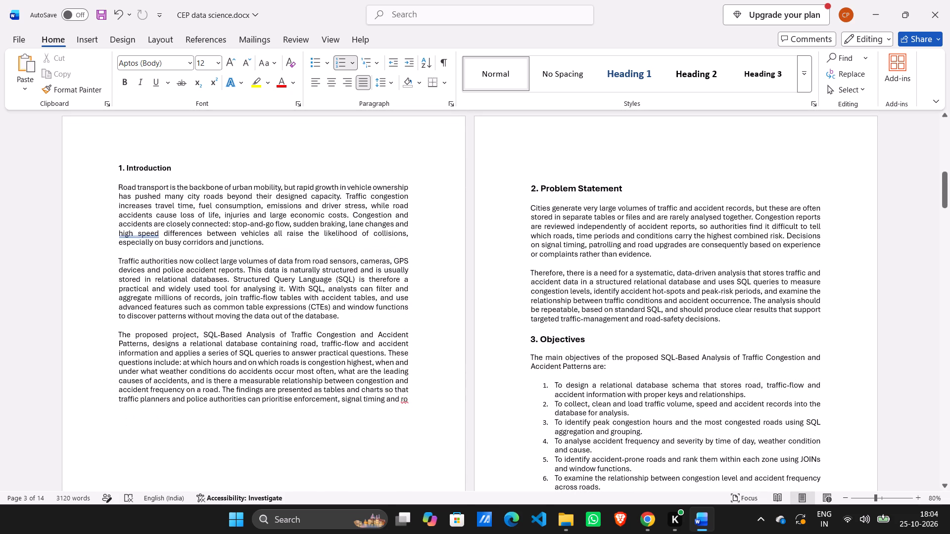
click(405, 400)
scroll(423, 400, down, 2)
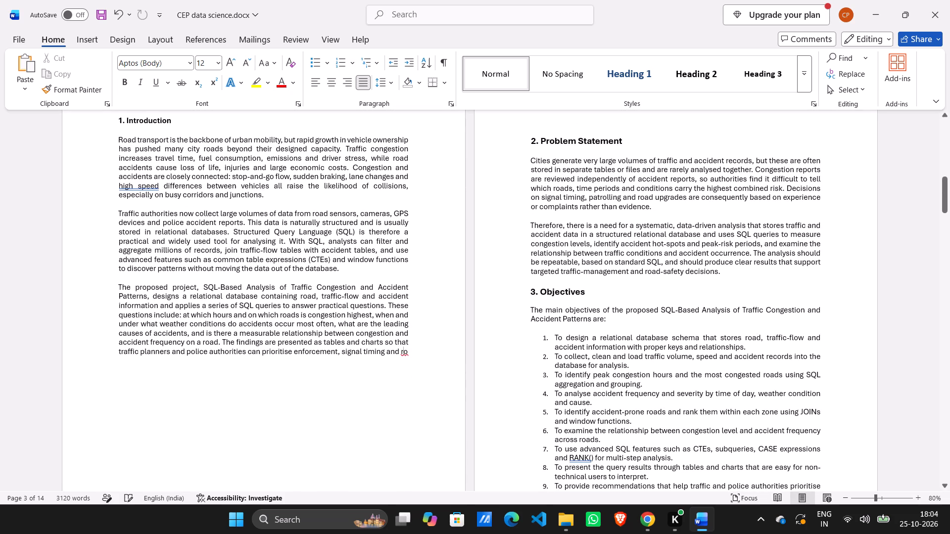
scroll(174, 266, up, 1)
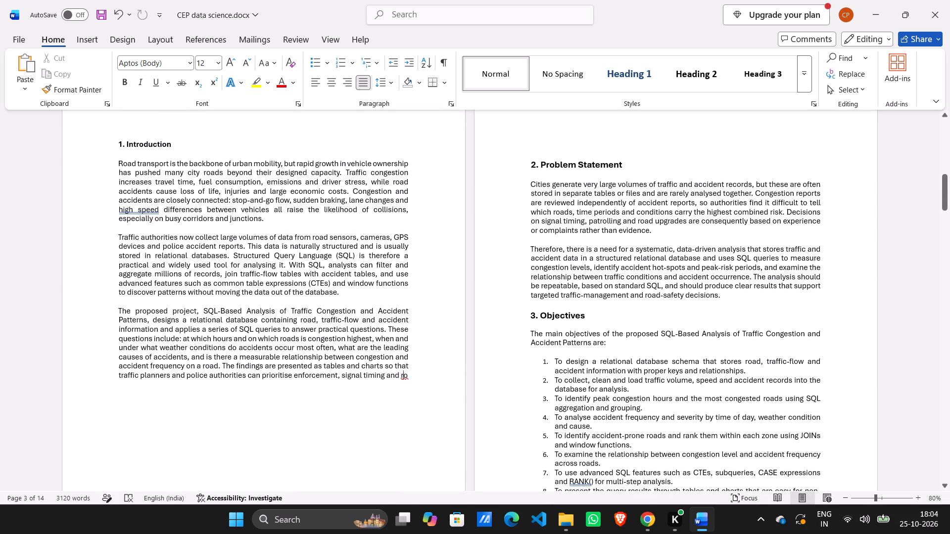
click(408, 375)
key(BackSpace)
key(BackSpace)
key(BackSpace)
key(BackSpace)
key(BackSpace)
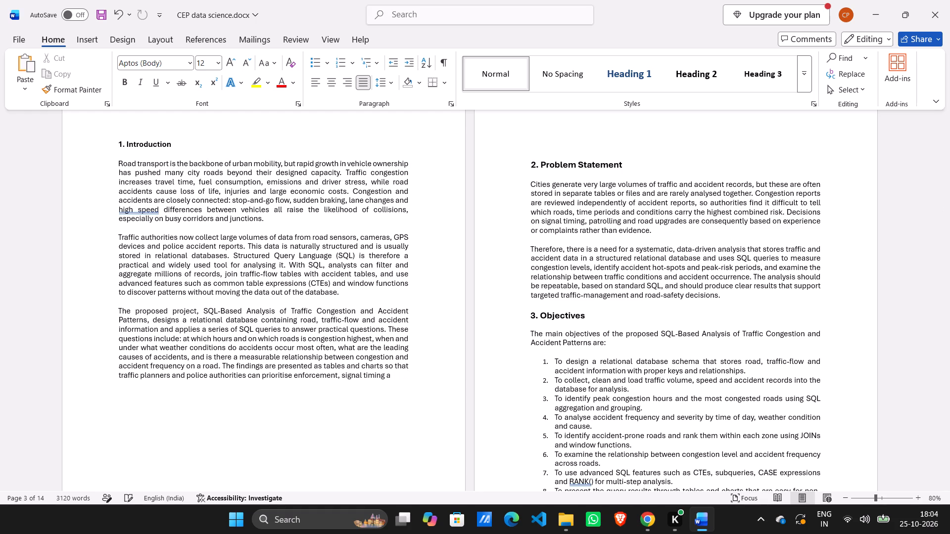
key(BackSpace)
key(BackSpace)
key(BackSpace)
key(BackSpace)
key(BackSpace)
key(BackSpace)
key(BackSpace)
key(BackSpace)
text(tim)
text(ing)
text(s)
key(space)
key(BackSpace)
key(BackSpace)
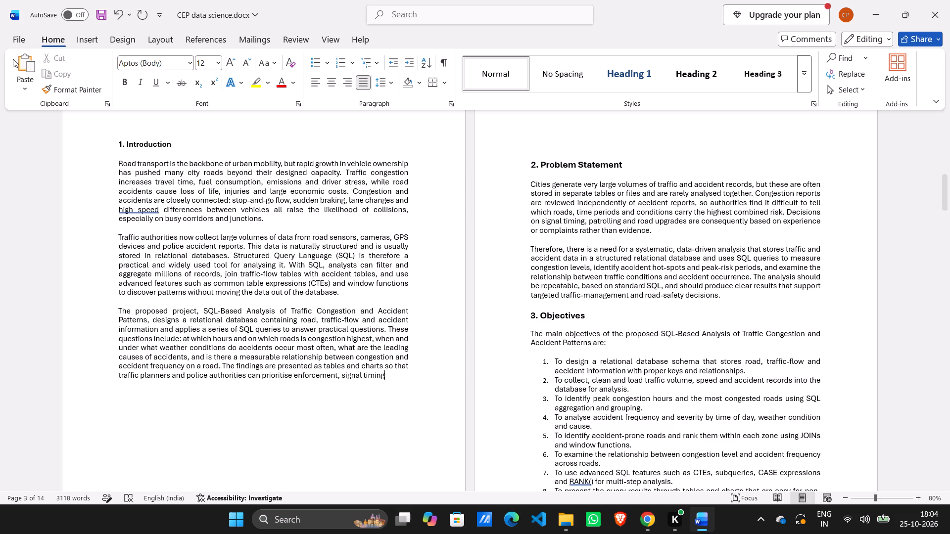
Read through the last Introduction paragraph, from "project, SQL-Based Analysis" to its unfinished final sentence.
drag(177, 308, 212, 314)
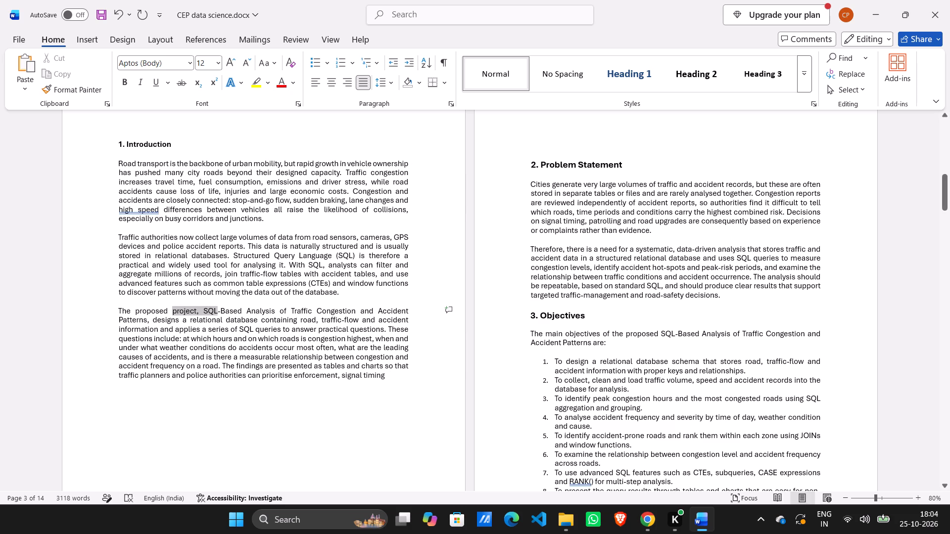
drag(212, 314, 400, 320)
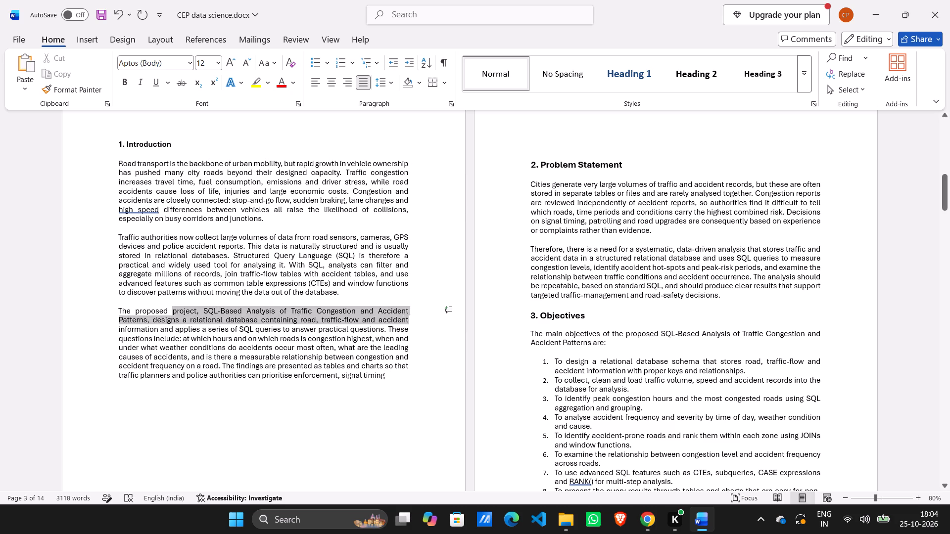
drag(400, 320, 237, 323)
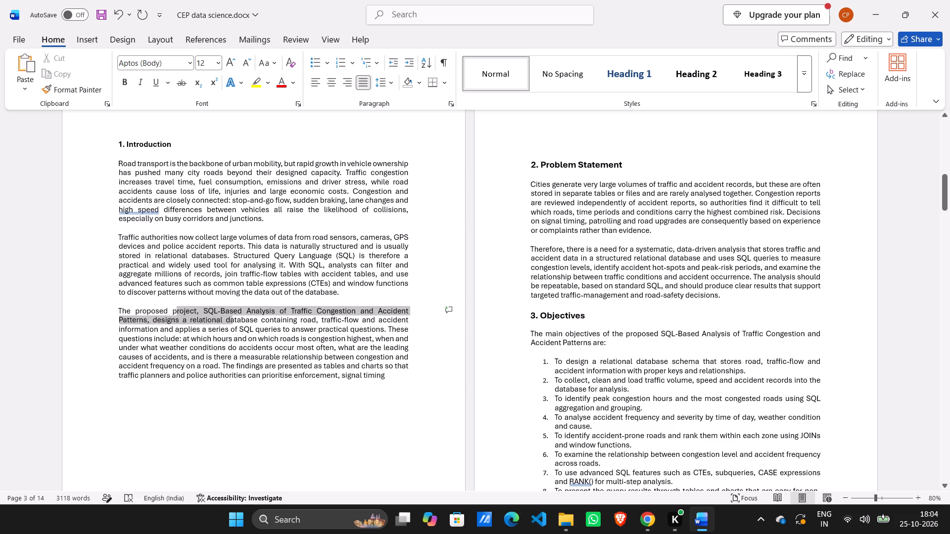
drag(237, 323, 378, 325)
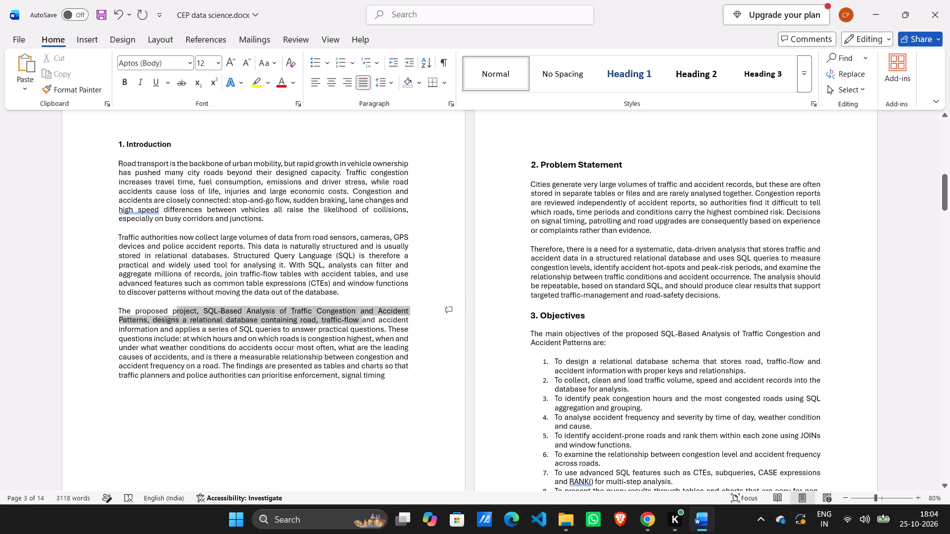
drag(378, 325, 379, 330)
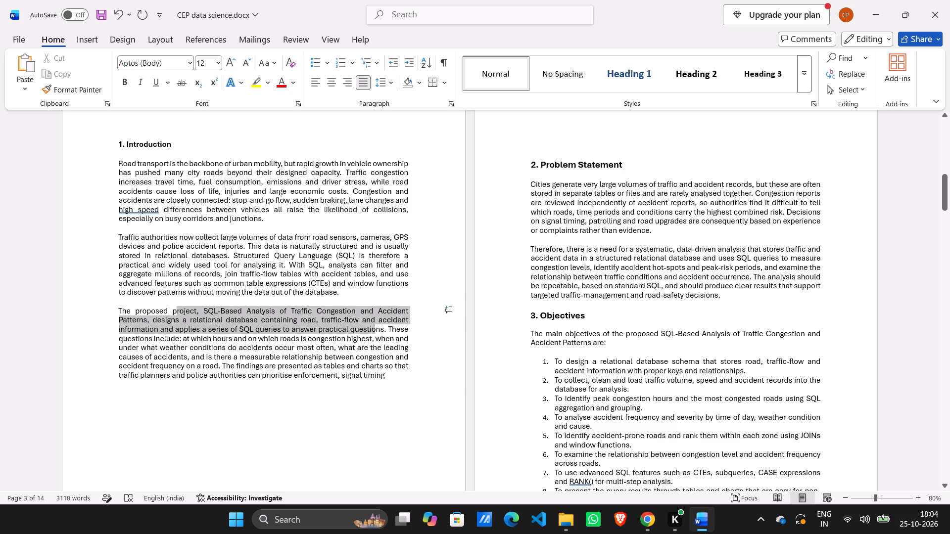
drag(379, 330, 341, 341)
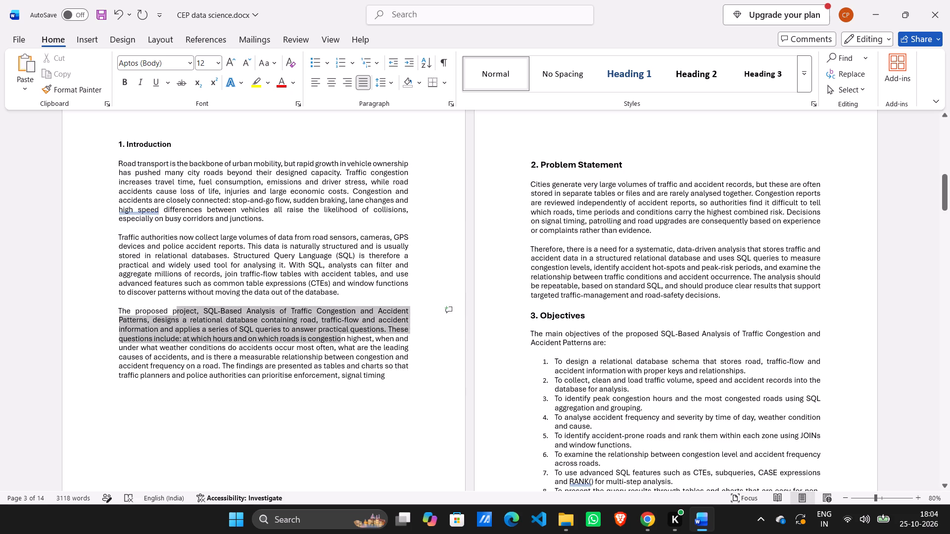
drag(341, 341, 277, 351)
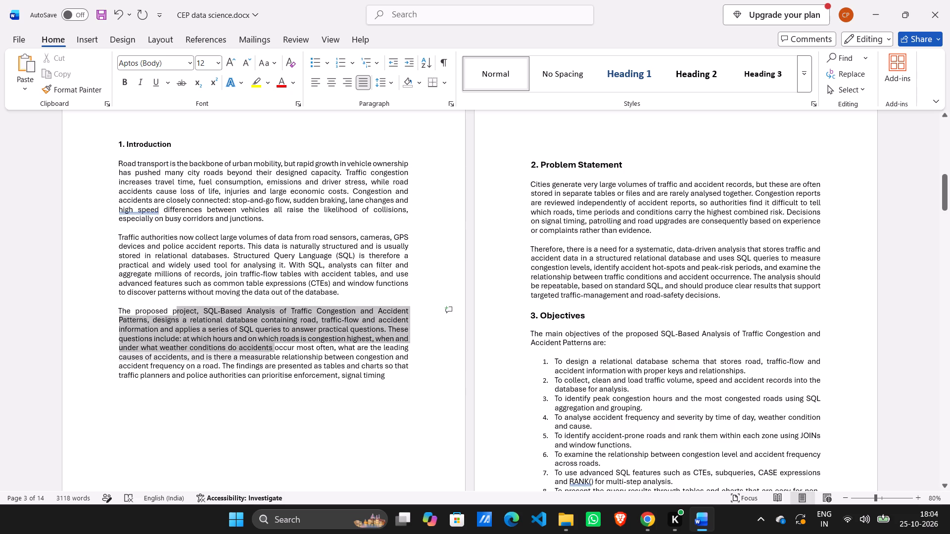
drag(277, 351, 260, 363)
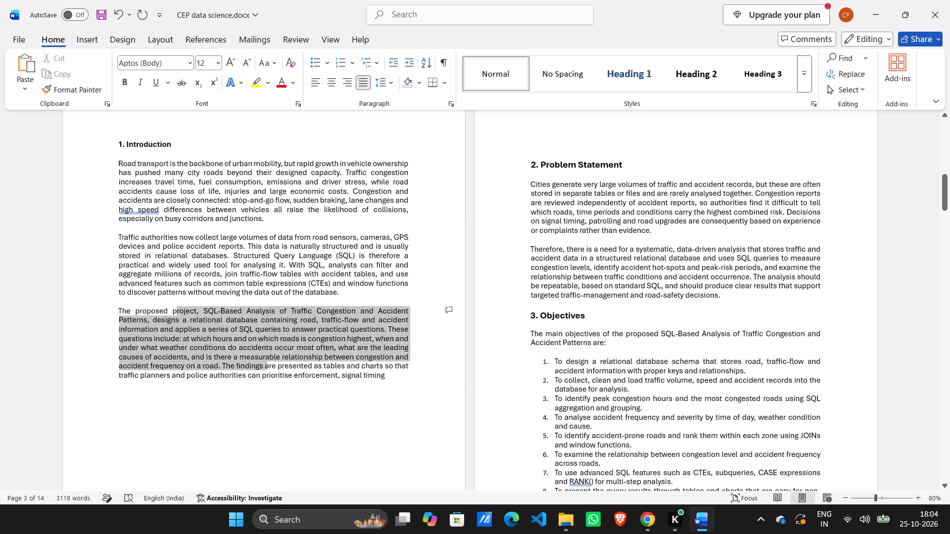
drag(260, 363, 367, 367)
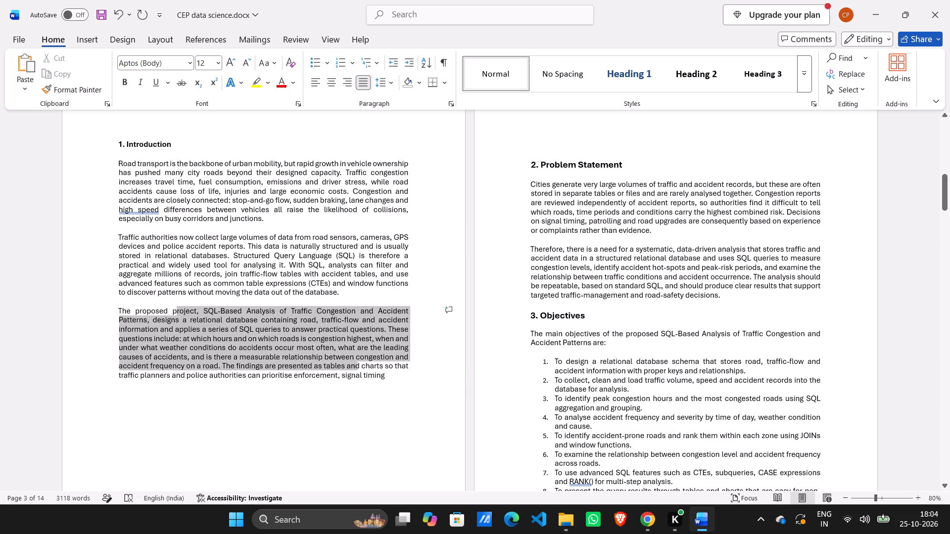
drag(367, 367, 292, 375)
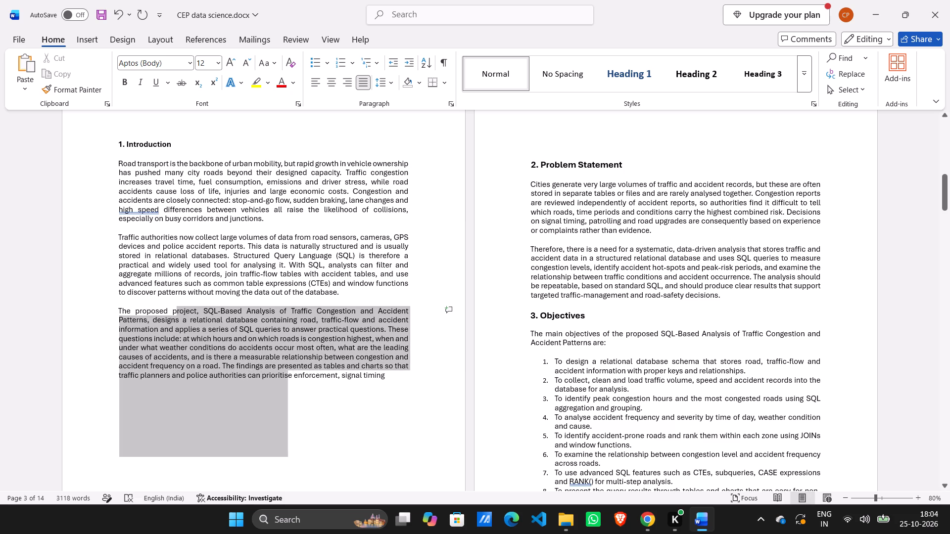
drag(292, 375, 318, 376)
Continue the last Introduction sentence after "signal timing" with "and road traffic rules".
click(390, 376)
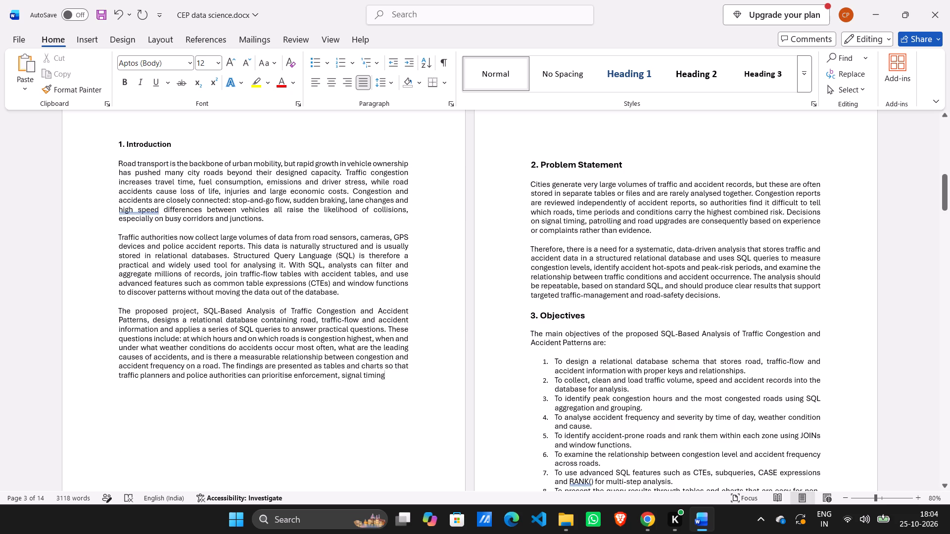
key(space)
text(and)
key(space)
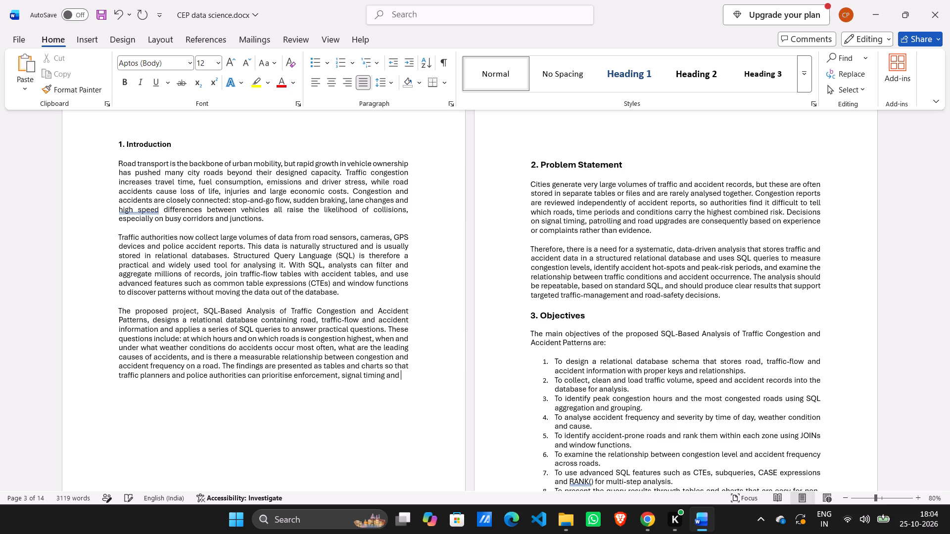
text(road)
key(space)
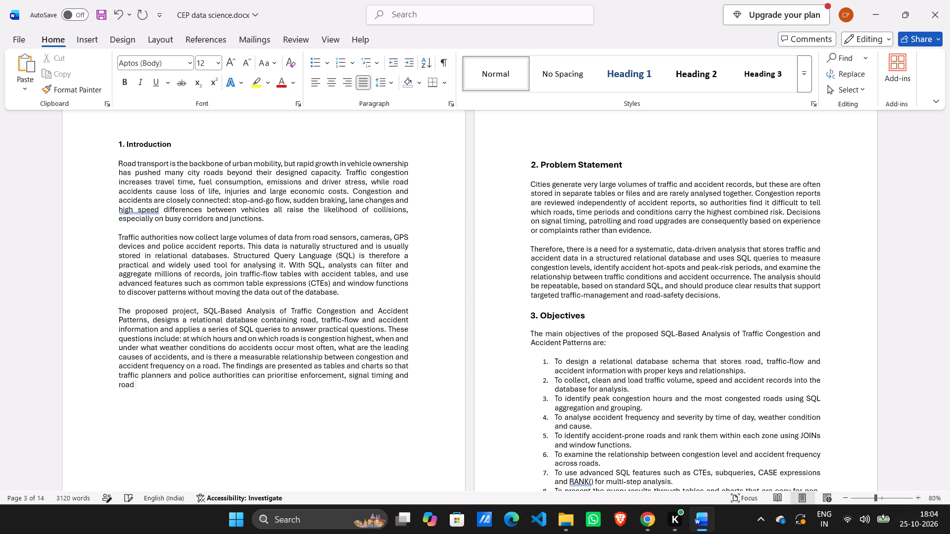
text(tra)
text(ffic)
key(space)
text(ruil)
key(BackSpace)
key(BackSpace)
text(lews)
key(BackSpace)
key(BackSpace)
text(s)
key(space)
Complete the last Introduction sentence with "and road safety especially at accident-prone areas.".
text(and road safety)
key(space)
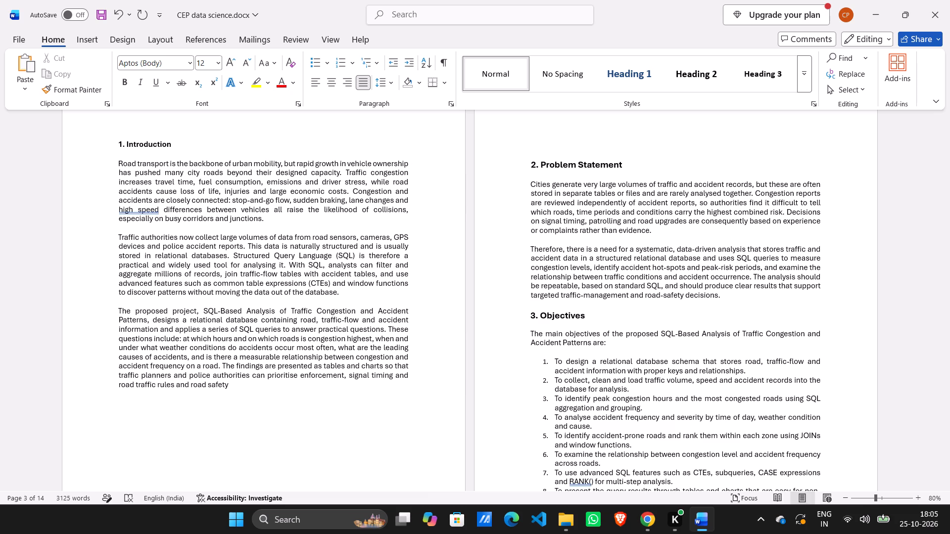
text(es)
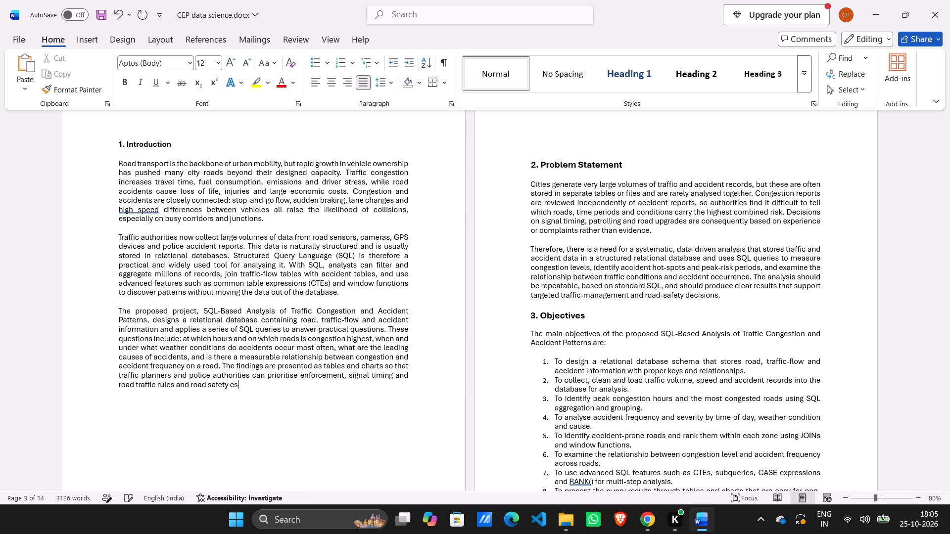
key(p)
text(ecially ar)
key(BackSpace)
text(t accident)
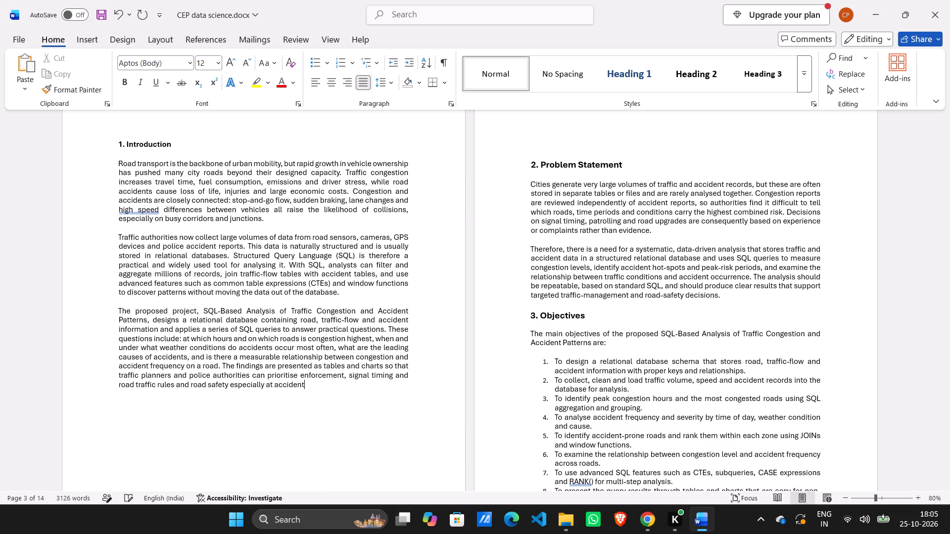
key(shift+underscore)
key(BackSpace)
text(-prin)
key(BackSpace)
key(BackSpace)
key(BackSpace)
text(rone areas)
key(period)
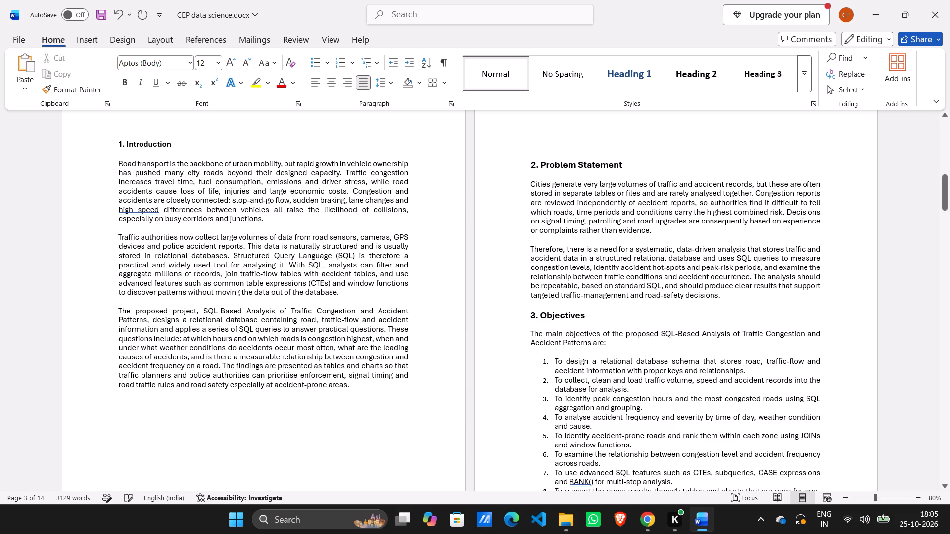
Correct the flagged "high speed" in the first Introduction paragraph to the suggested "high-speed".
click(137, 213)
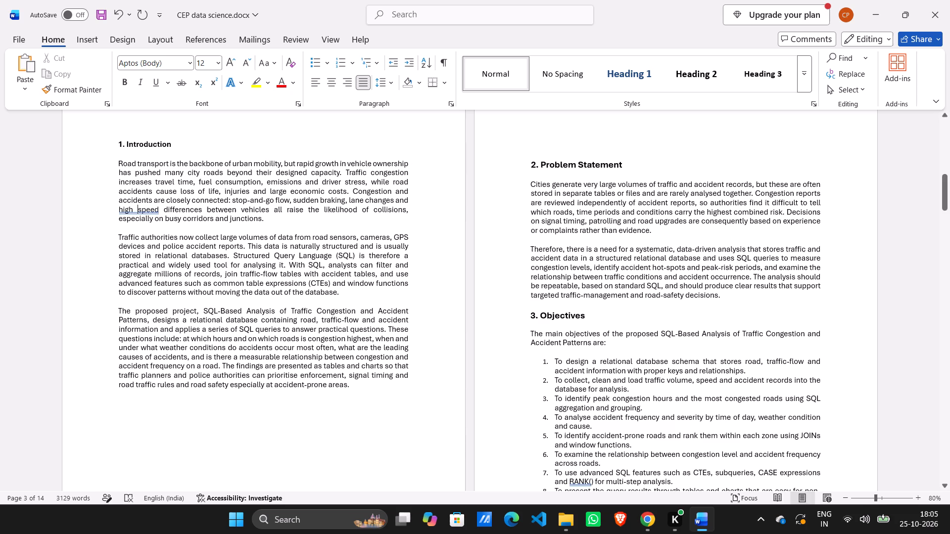
right_click(137, 213)
click(147, 223)
Review the cover page and the contents list at the start of the report.
scroll(253, 286, up, 3)
scroll(462, 337, up, 4)
scroll(481, 388, up, 12)
scroll(482, 391, down, 5)
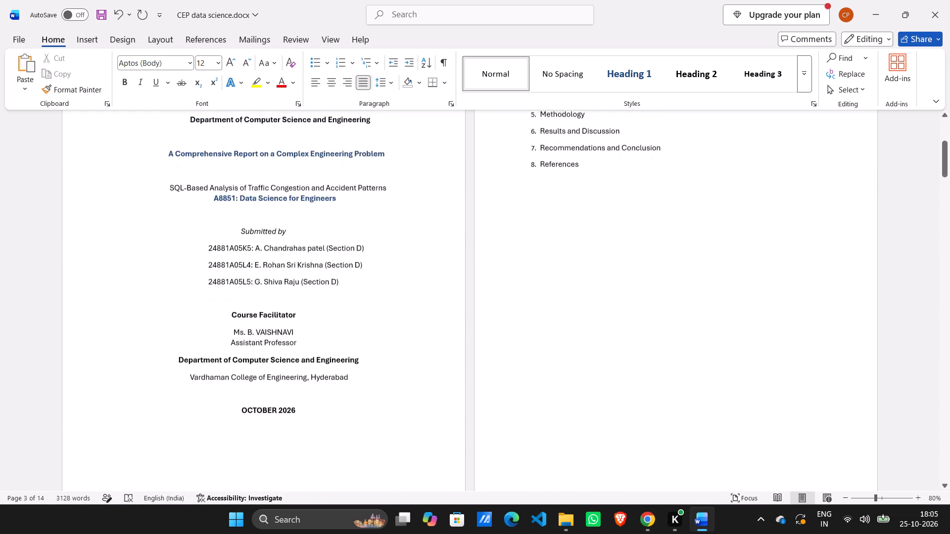
scroll(482, 393, down, 4)
scroll(482, 394, up, 18)
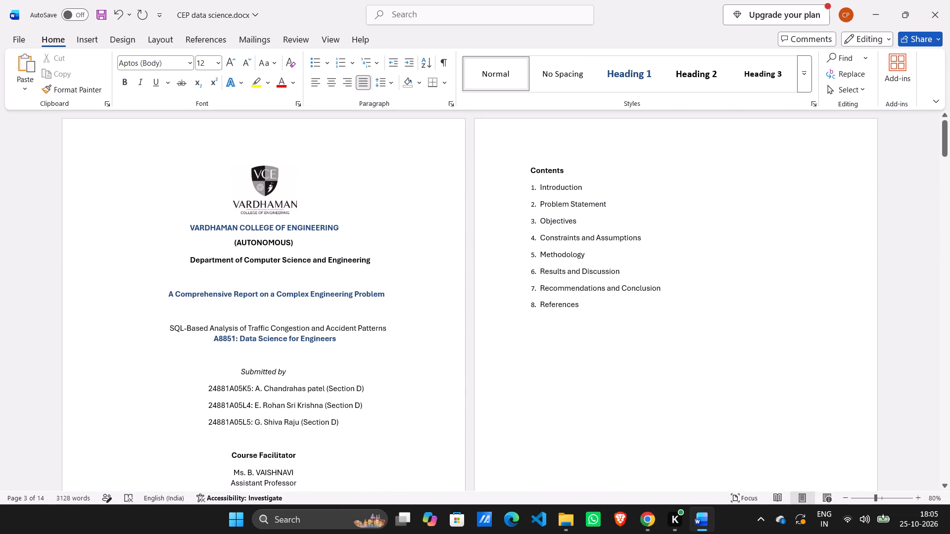
scroll(381, 325, down, 3)
scroll(315, 316, down, 1)
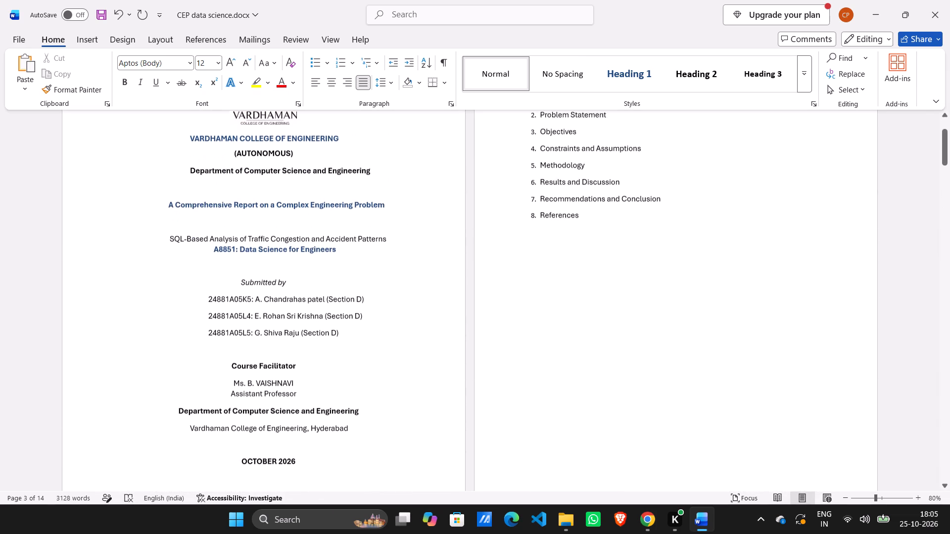
scroll(313, 330, down, 3)
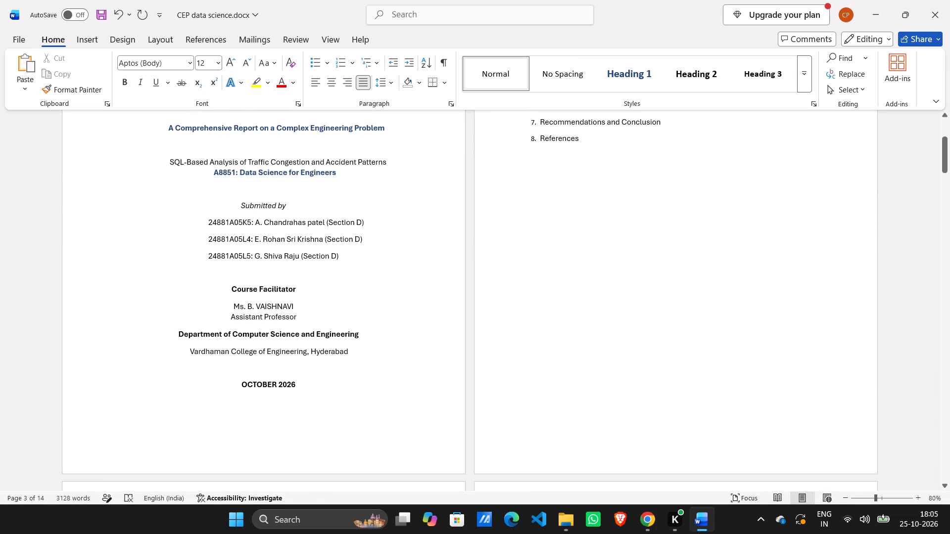
Reread the opening paragraphs of the Introduction and Problem Statement sections for remaining errors.
scroll(350, 323, down, 3)
scroll(309, 327, down, 2)
scroll(529, 368, down, 1)
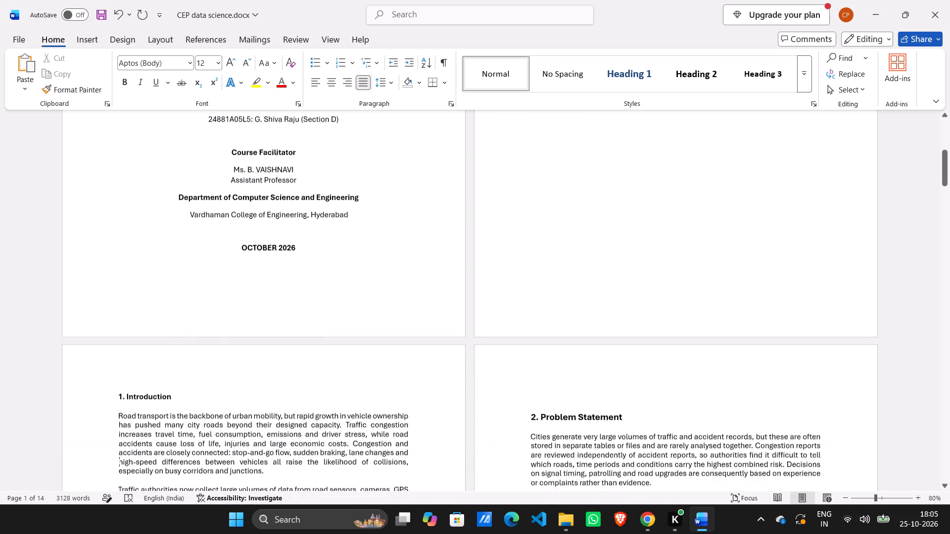
scroll(576, 375, down, 1)
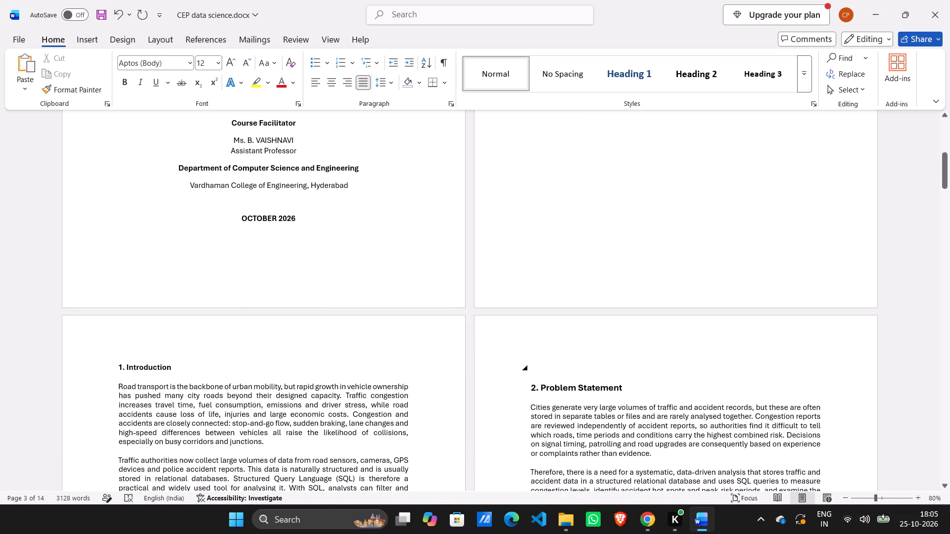
scroll(563, 325, down, 3)
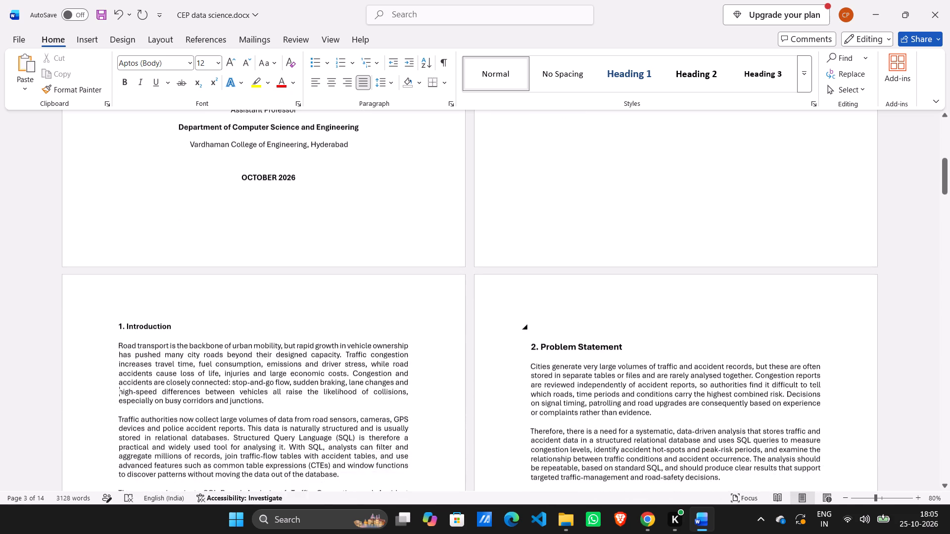
scroll(584, 295, down, 1)
drag(529, 310, 544, 313)
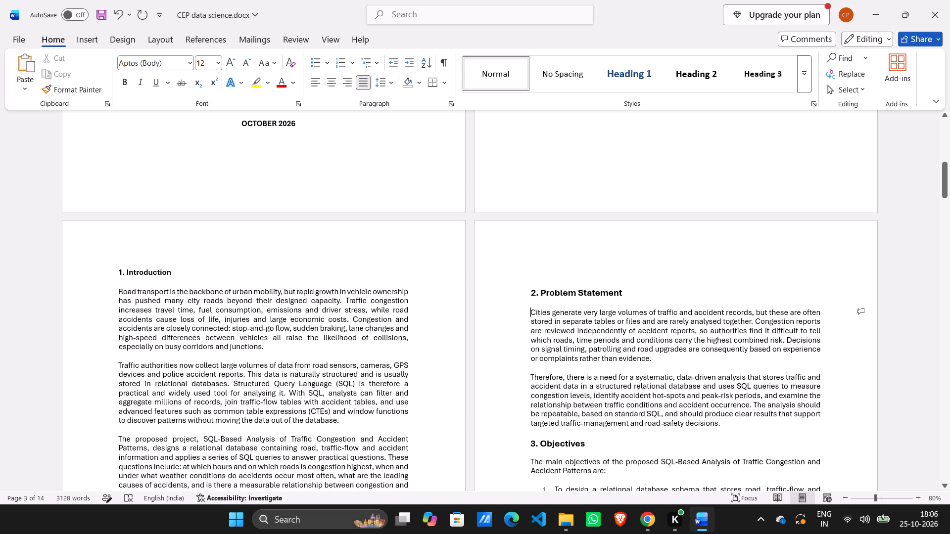
drag(544, 313, 671, 363)
click(672, 364)
drag(149, 325, 310, 361)
click(281, 410)
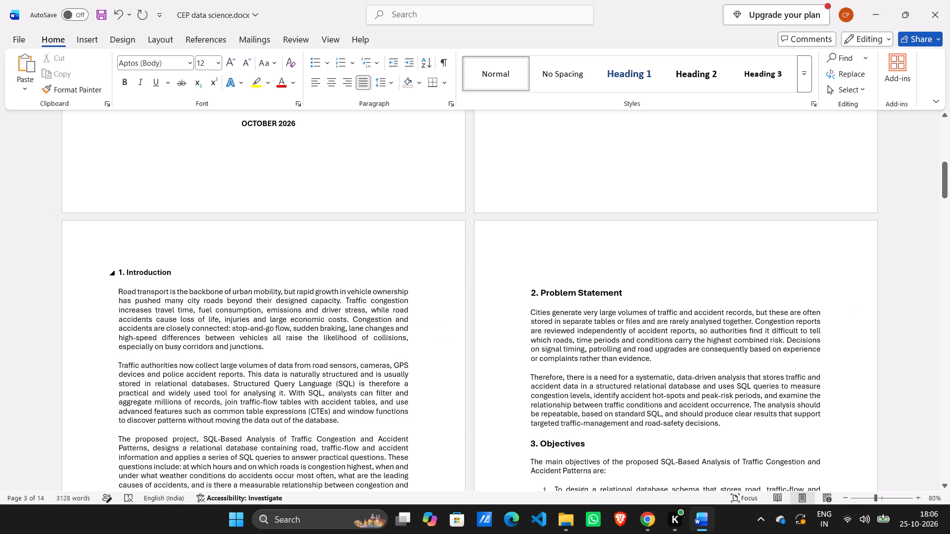
Set the font size of the "1. Introduction" heading to 14.
click(170, 270)
click(151, 271)
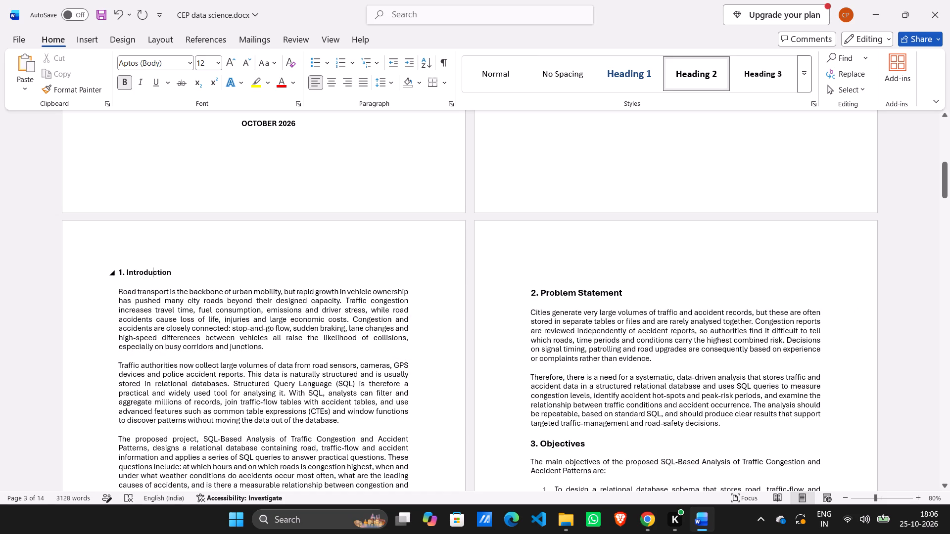
drag(175, 272, 118, 271)
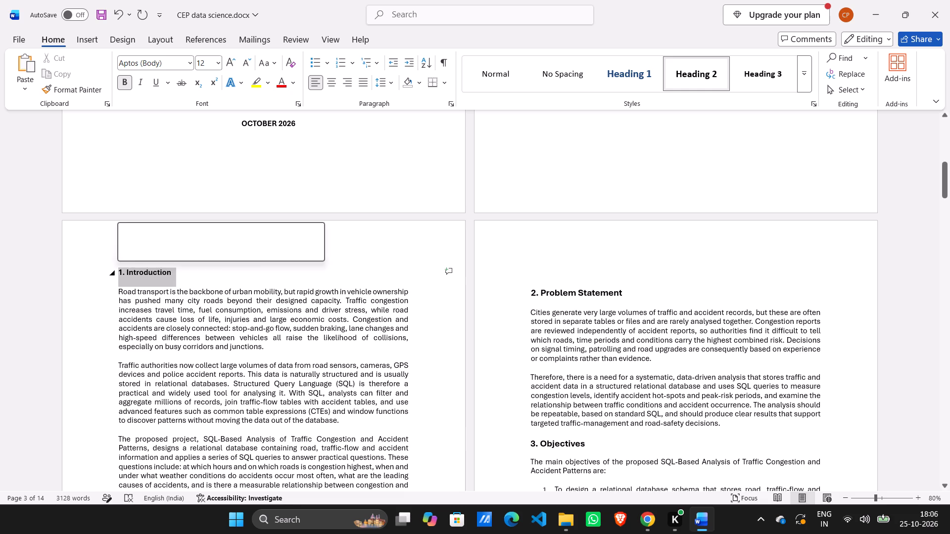
click(210, 65)
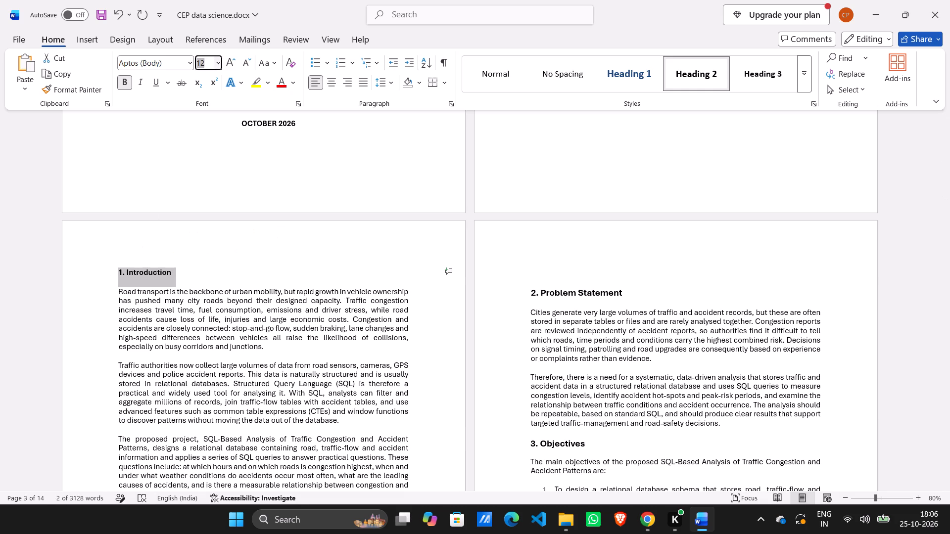
text(14)
key(Return)
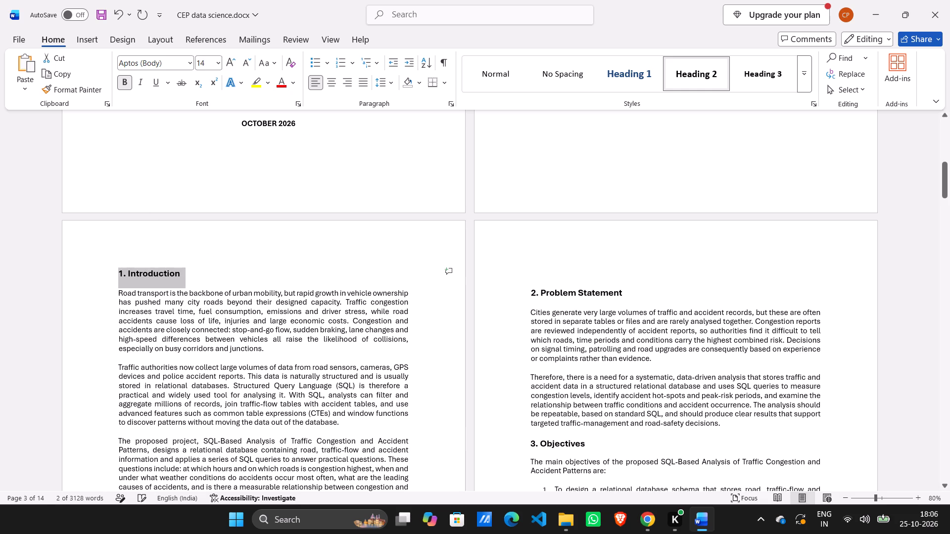
Check the font sizes of the numbered section headings from Introduction through Results and Discussion for consistency.
click(580, 292)
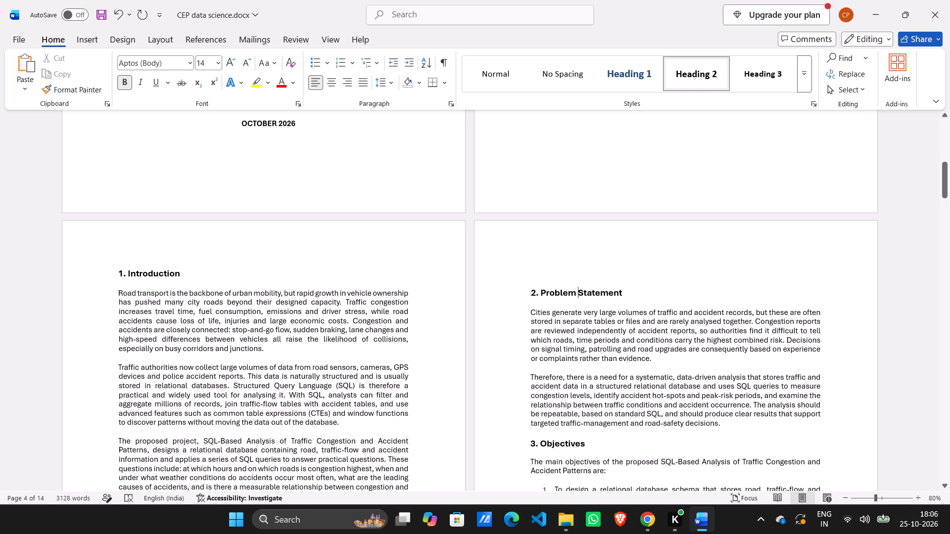
drag(182, 274, 117, 272)
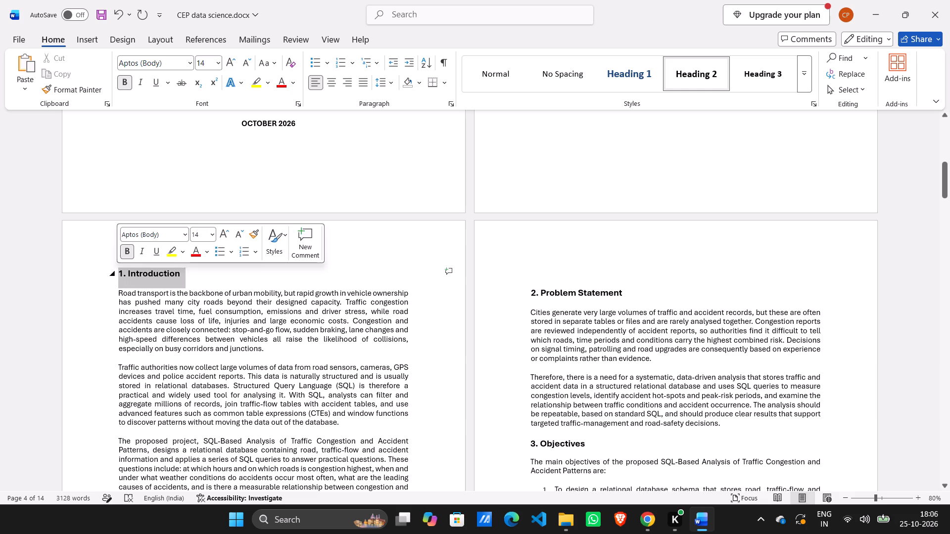
drag(627, 289, 532, 290)
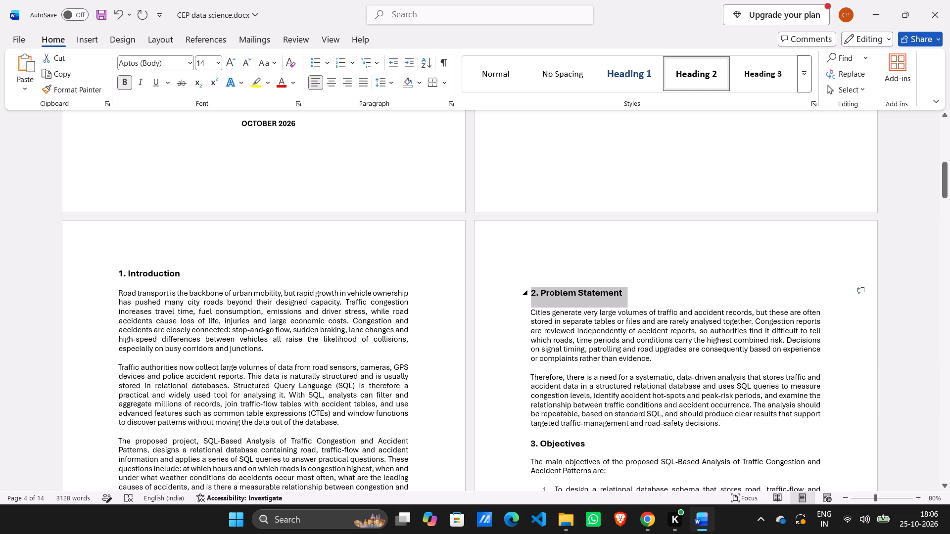
drag(532, 290, 531, 290)
scroll(536, 288, down, 6)
drag(589, 300, 583, 300)
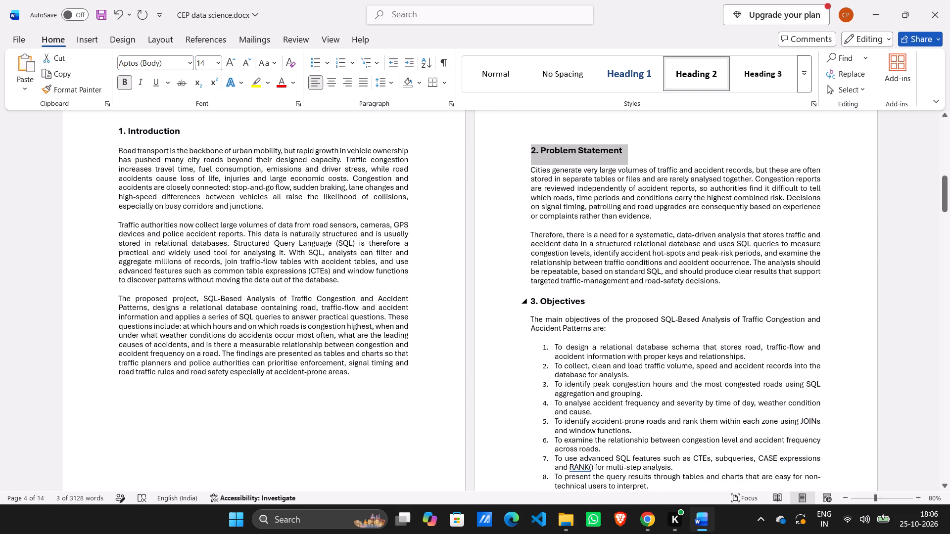
drag(583, 300, 532, 300)
scroll(532, 300, down, 19)
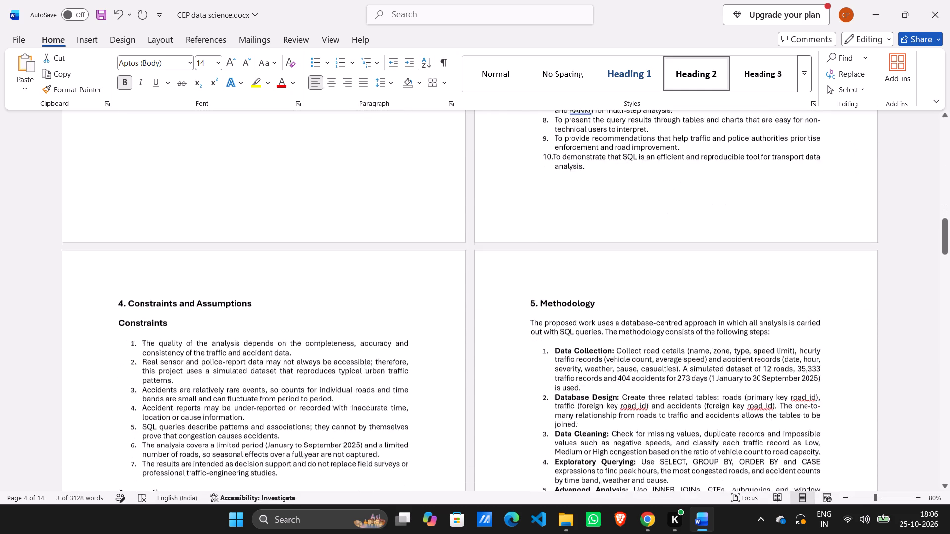
drag(266, 206, 170, 207)
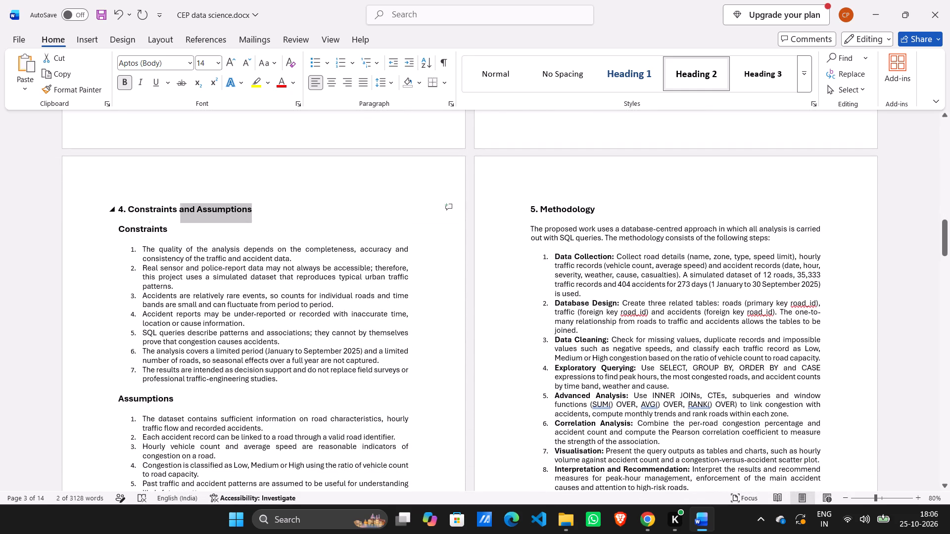
drag(170, 207, 165, 207)
drag(582, 208, 533, 208)
scroll(528, 211, down, 2)
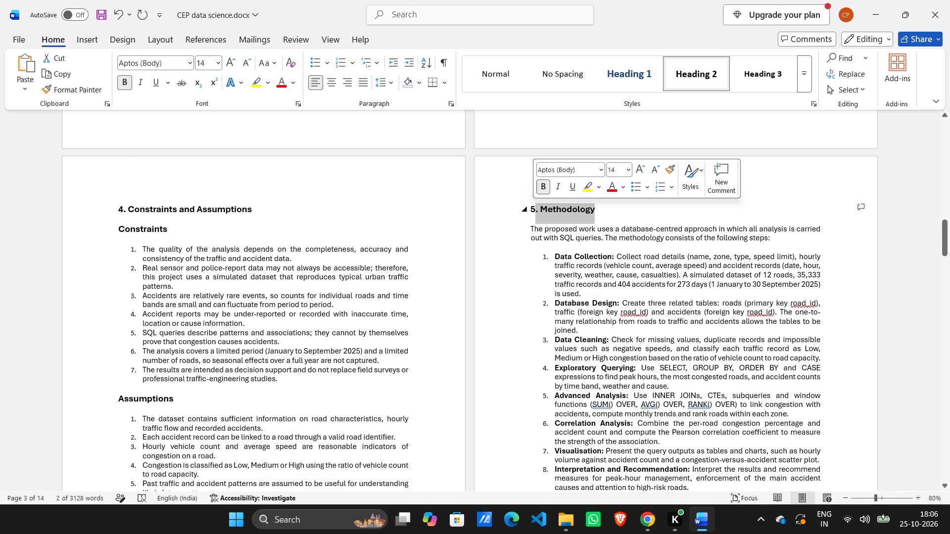
scroll(528, 212, down, 4)
scroll(529, 215, down, 17)
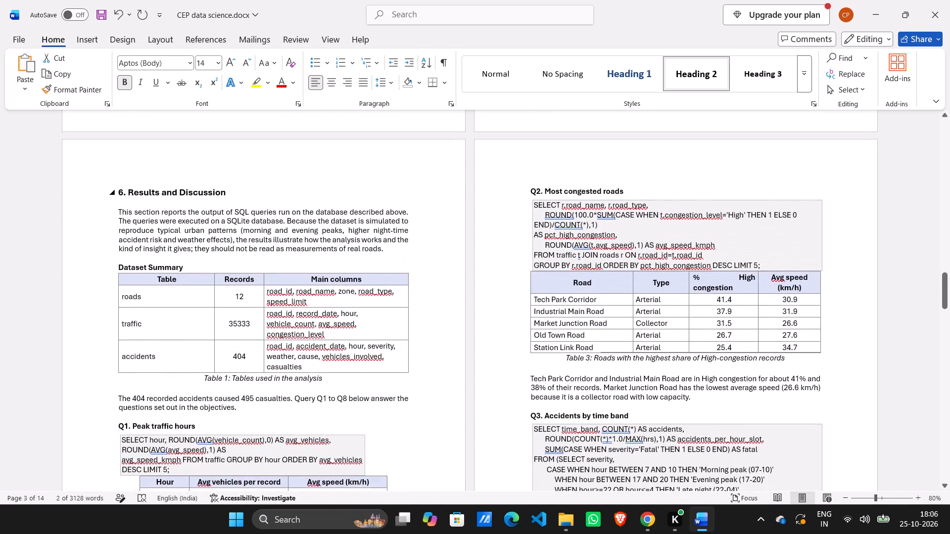
drag(235, 192, 157, 191)
Look through the Q1 to Q8 queries, tables and charts in the Results and Discussion section.
scroll(190, 197, down, 12)
scroll(277, 203, up, 1)
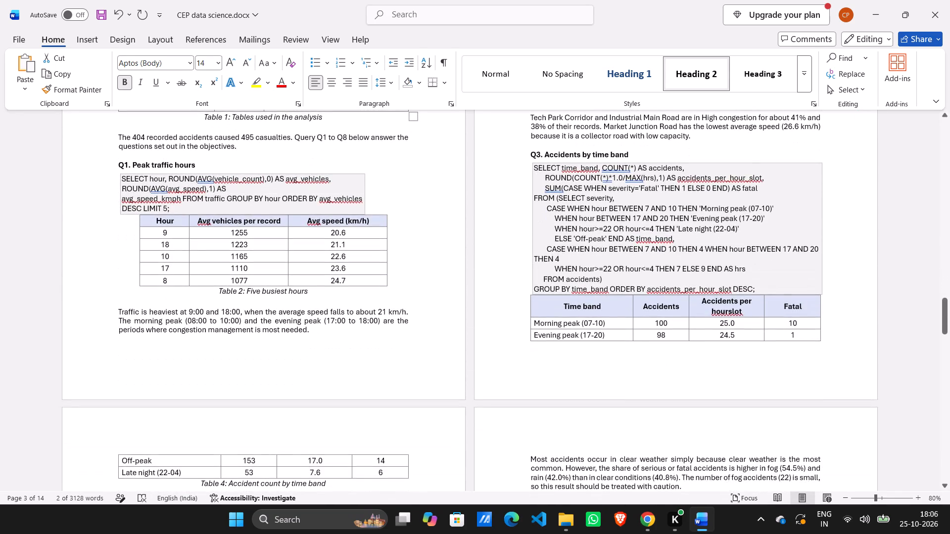
scroll(284, 202, up, 1)
scroll(368, 221, down, 11)
scroll(380, 223, up, 17)
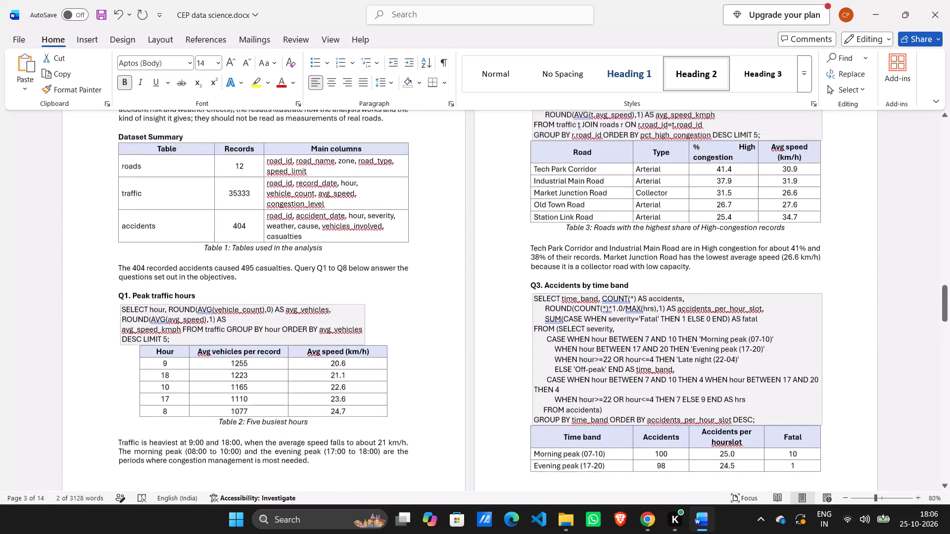
scroll(380, 222, up, 4)
scroll(380, 222, down, 13)
scroll(380, 222, up, 2)
scroll(380, 222, down, 14)
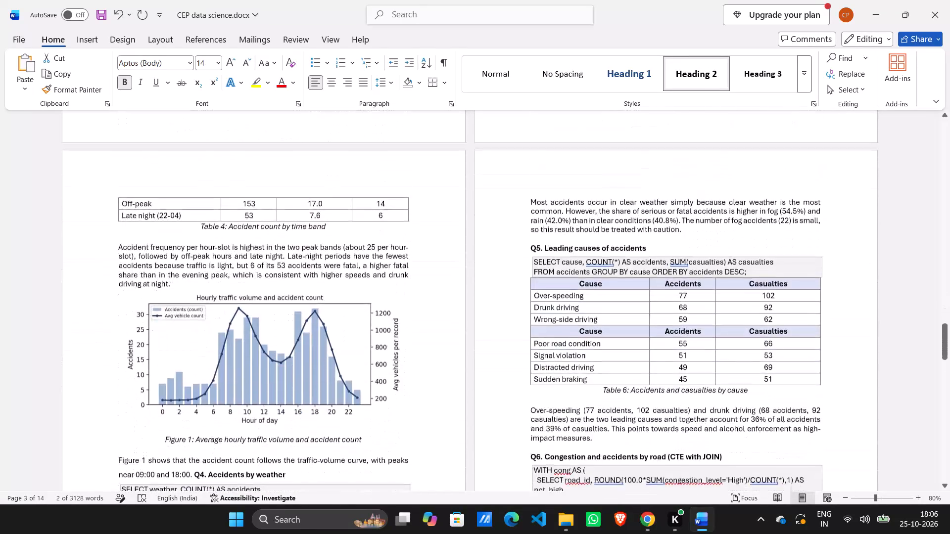
scroll(382, 222, down, 20)
scroll(382, 222, down, 2)
scroll(383, 223, up, 1)
scroll(383, 222, down, 10)
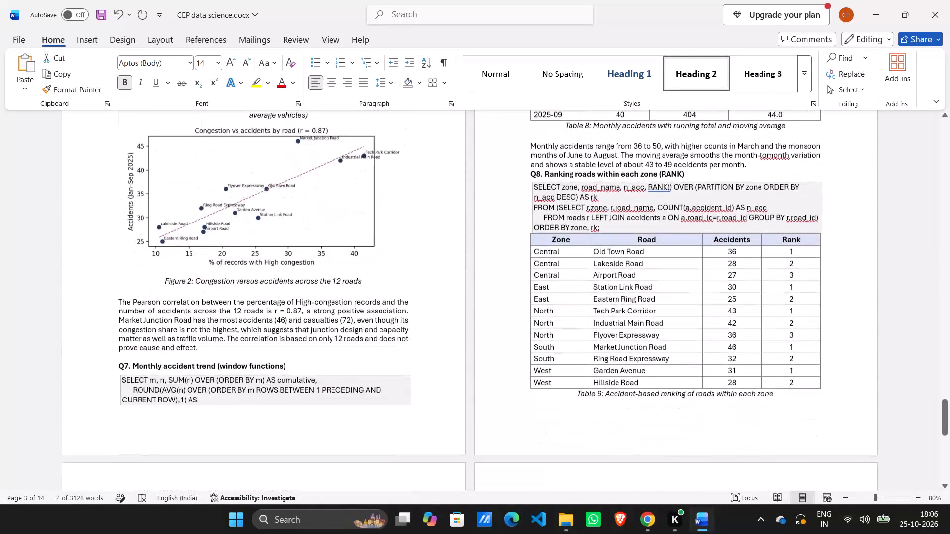
scroll(383, 222, down, 16)
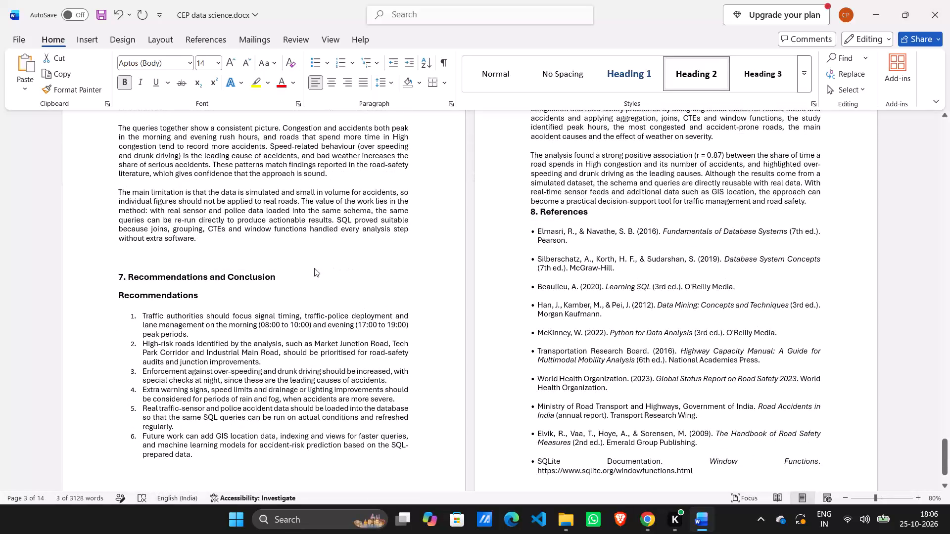
Check the font sizes of the Recommendations and Conclusion, References, and Conclusion headings.
drag(279, 276, 145, 277)
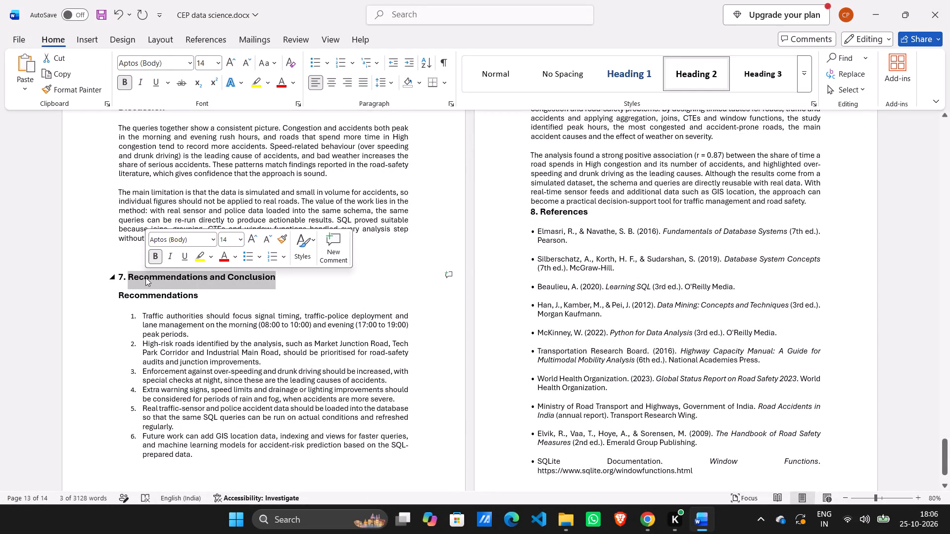
drag(611, 212, 524, 214)
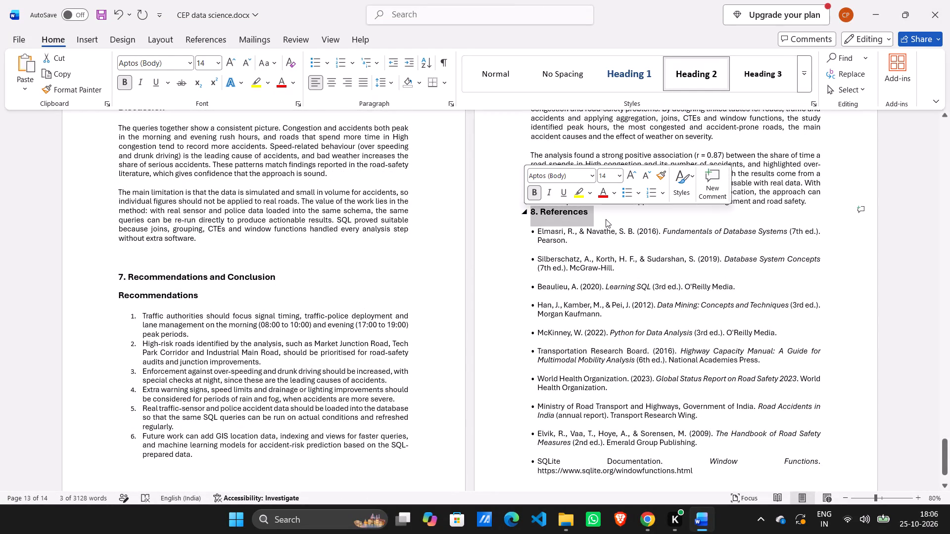
click(606, 219)
scroll(612, 223, up, 8)
drag(587, 257, 528, 261)
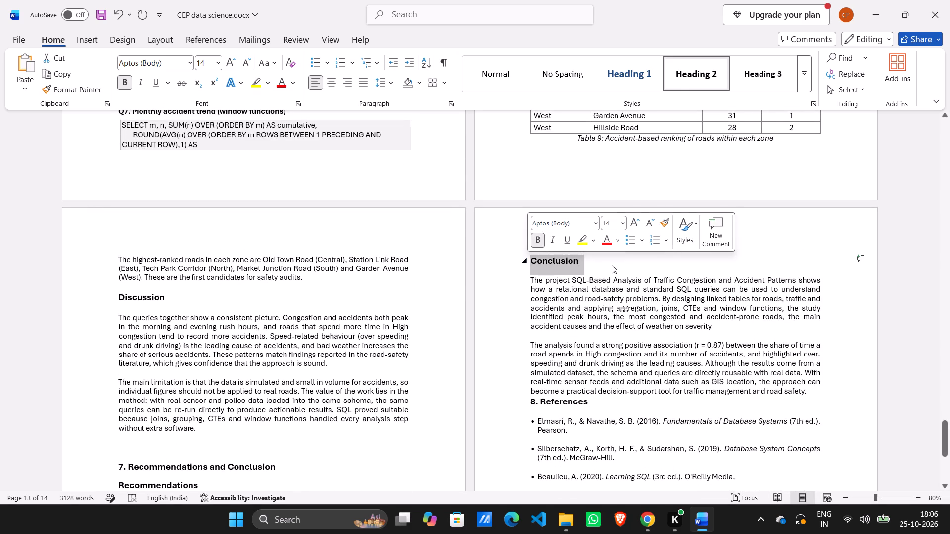
click(612, 265)
scroll(454, 236, up, 5)
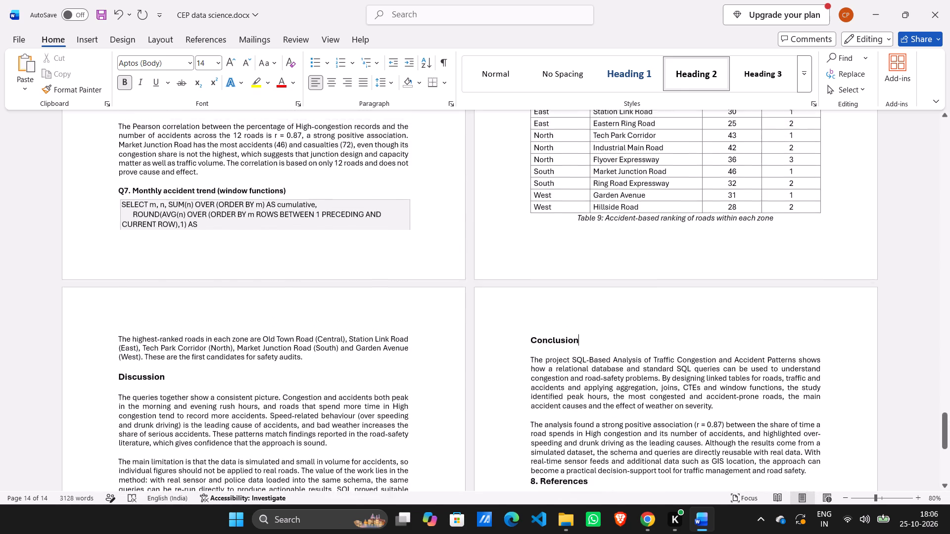
Save the report document.
scroll(450, 251, up, 2)
scroll(449, 252, up, 20)
scroll(449, 252, up, 5)
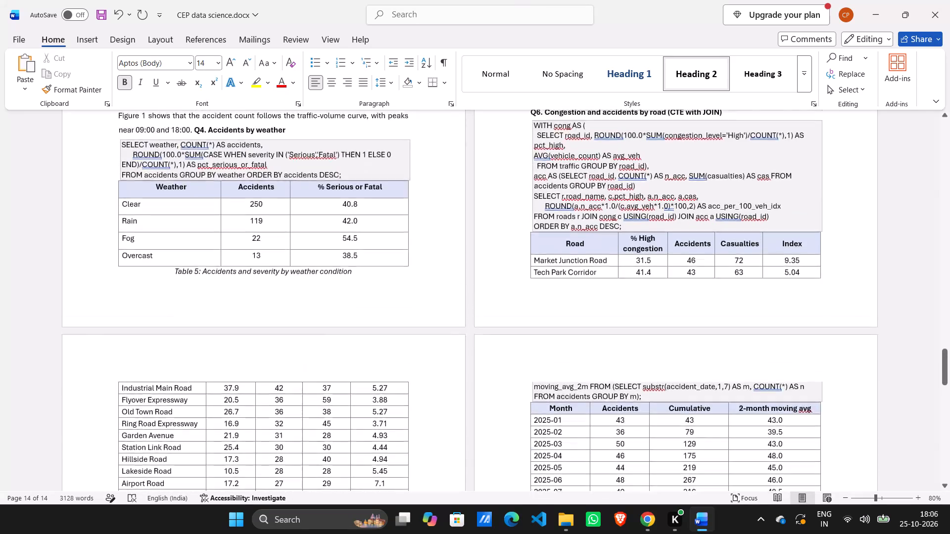
scroll(453, 253, up, 19)
scroll(453, 253, up, 9)
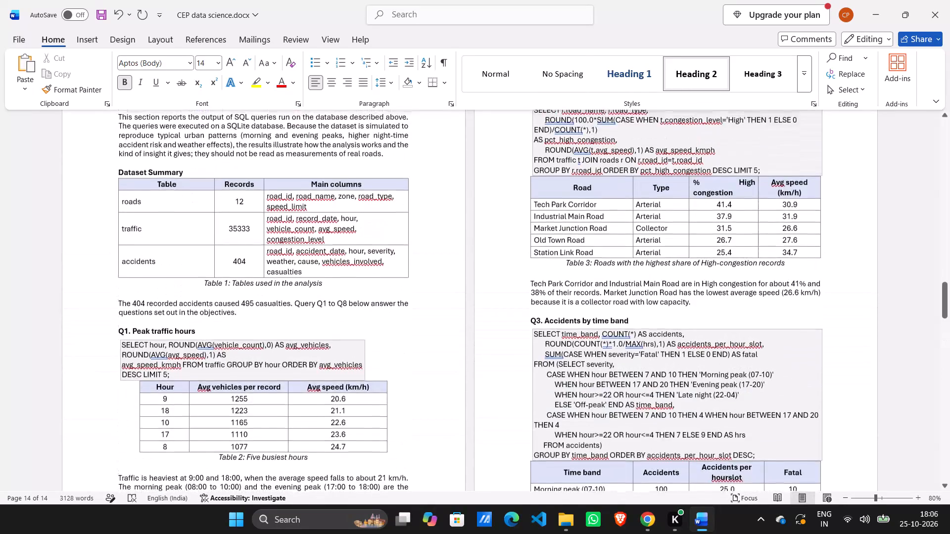
scroll(453, 253, up, 8)
key(ctrl+s)
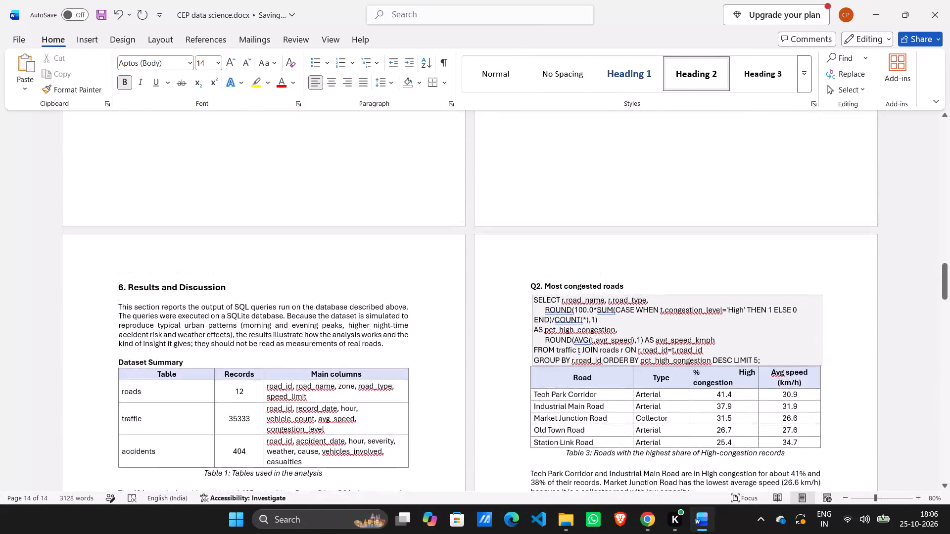
Skim back through the earlier sections of the report to the cover page and contents list.
scroll(347, 149, up, 7)
scroll(467, 231, up, 7)
scroll(475, 234, up, 16)
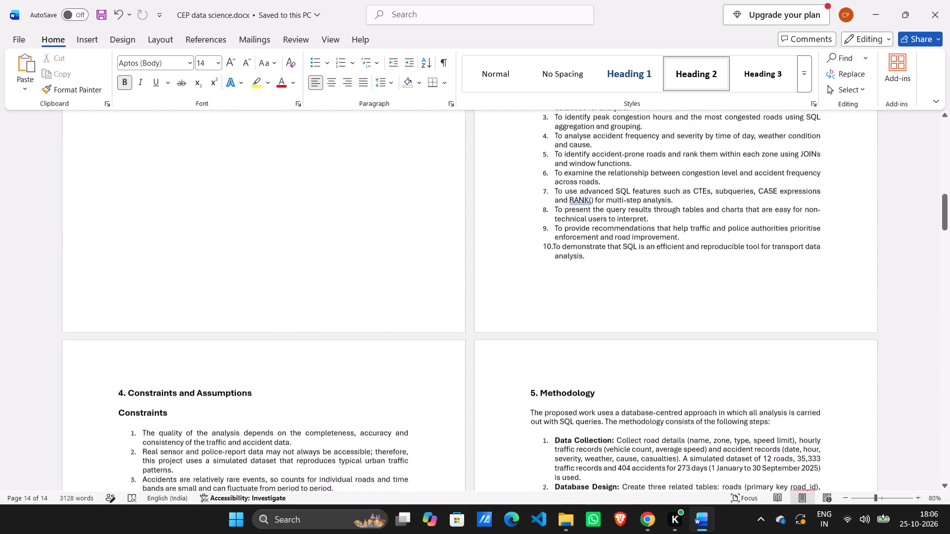
scroll(475, 234, up, 20)
scroll(477, 230, up, 9)
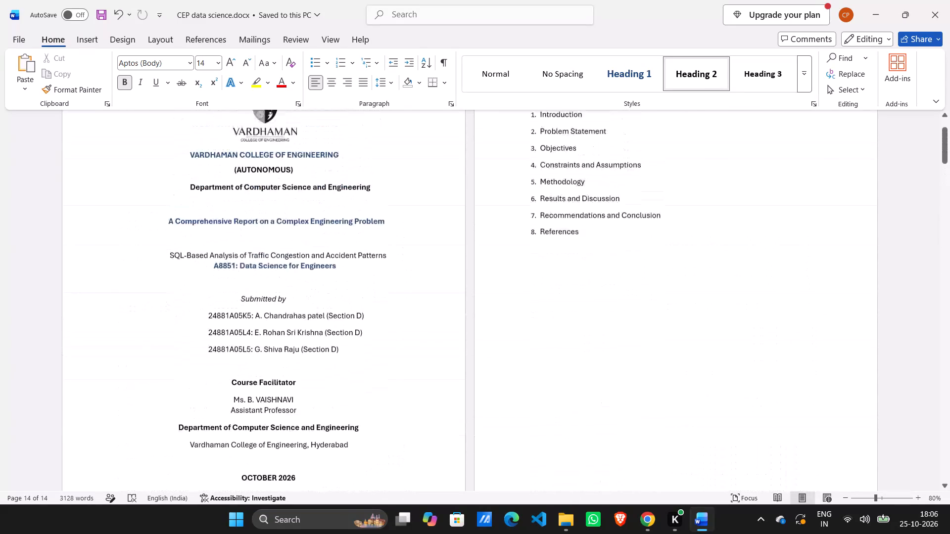
scroll(477, 229, up, 10)
scroll(557, 467, up, 4)
In File Explorer, delete "CEP data science.pdf" from the Documents folder, and close the window to return to the Word report.
click(569, 524)
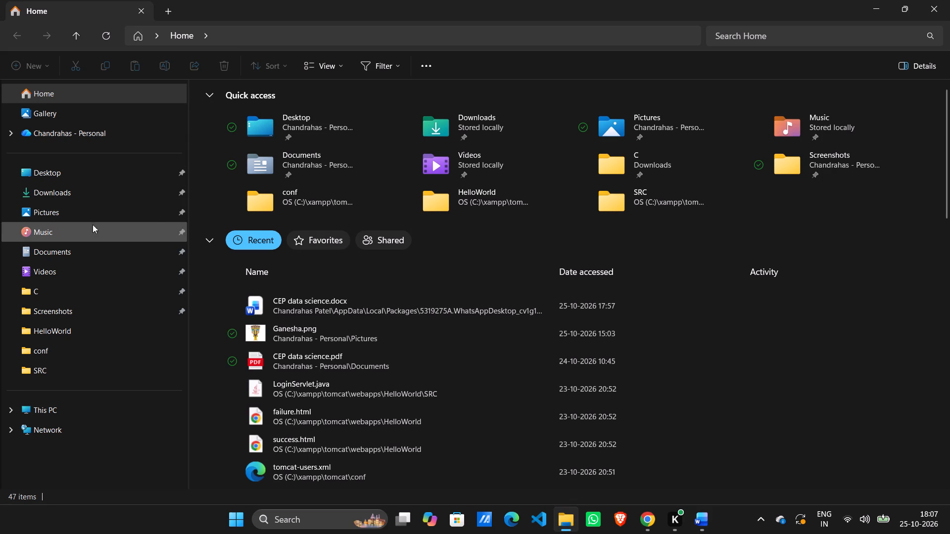
click(71, 252)
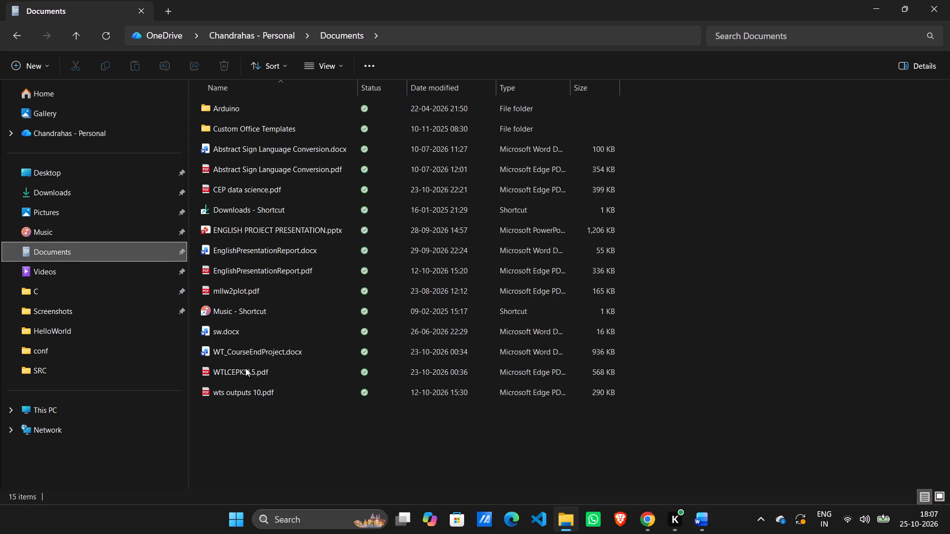
right_click(243, 190)
click(424, 101)
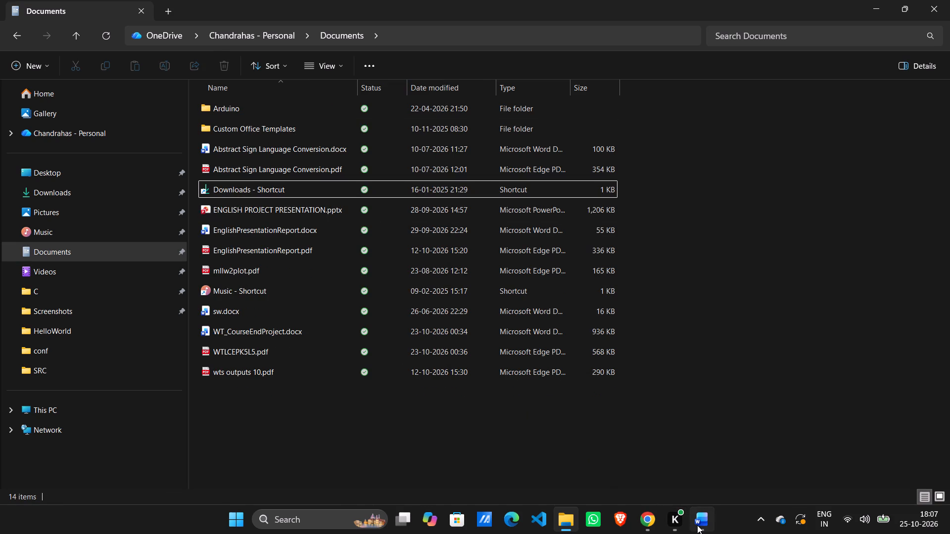
click(697, 525)
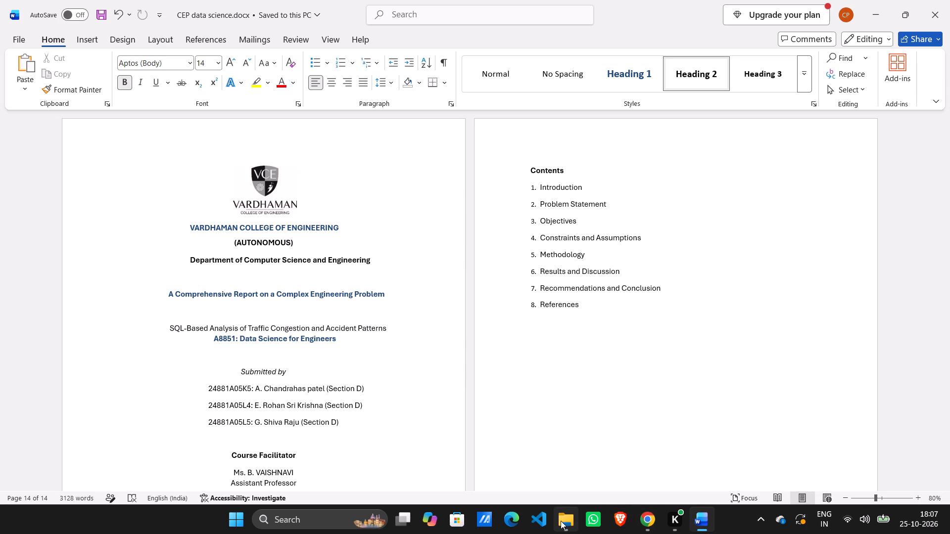
click(561, 521)
click(949, 0)
click(707, 522)
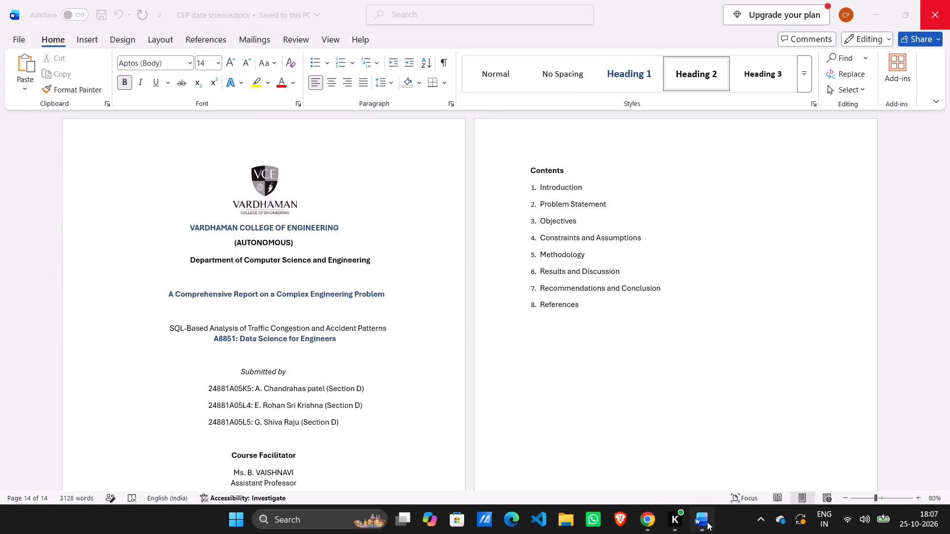
Review the cover page, contents list and opening sections of the saved report.
click(319, 155)
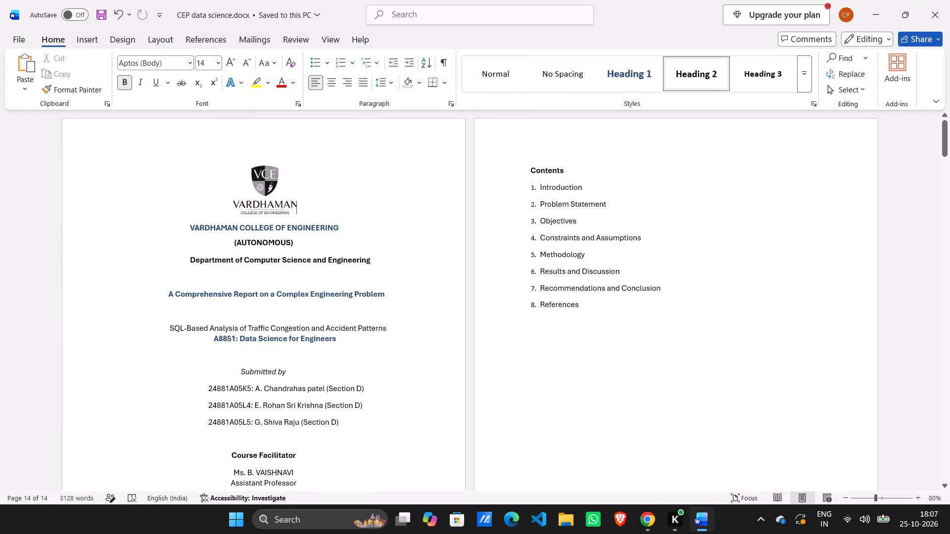
scroll(615, 250, down, 12)
scroll(597, 263, up, 10)
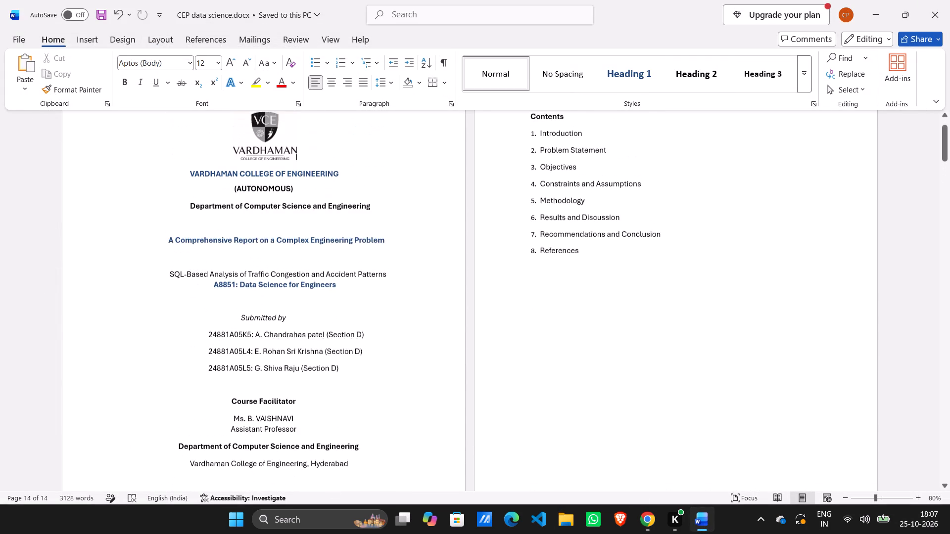
scroll(522, 290, up, 2)
scroll(520, 291, down, 2)
scroll(520, 291, up, 2)
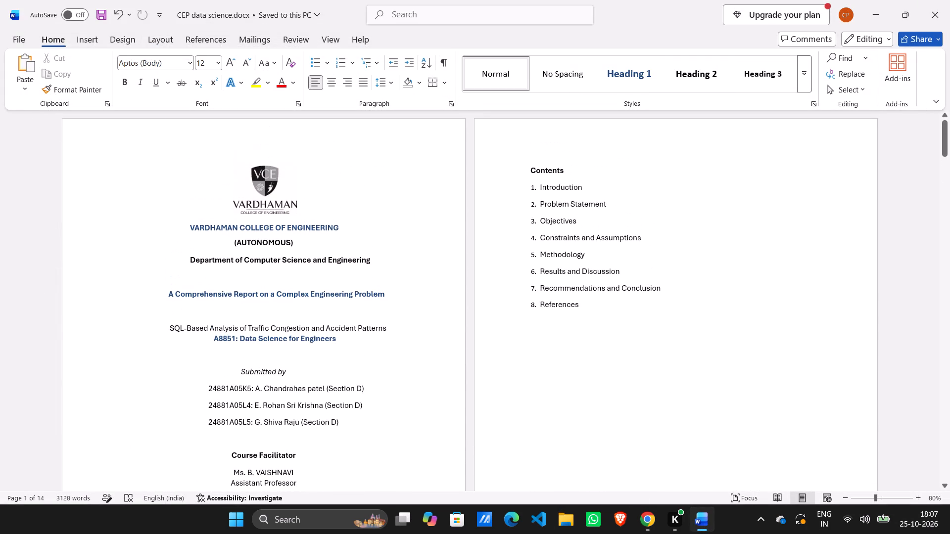
scroll(520, 291, down, 20)
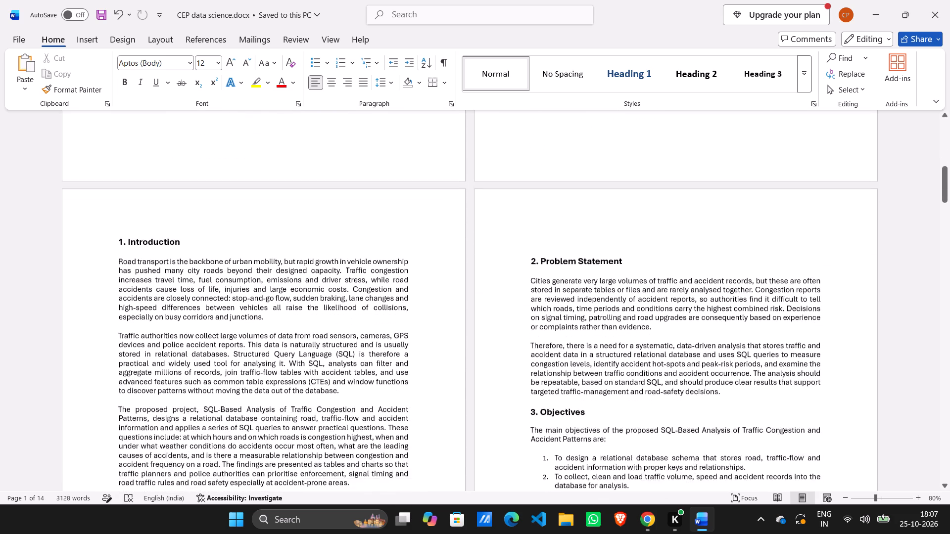
Review the report from the Introduction through the query results and tables to the conclusion and References list.
scroll(520, 292, down, 4)
scroll(347, 323, down, 3)
scroll(624, 342, down, 1)
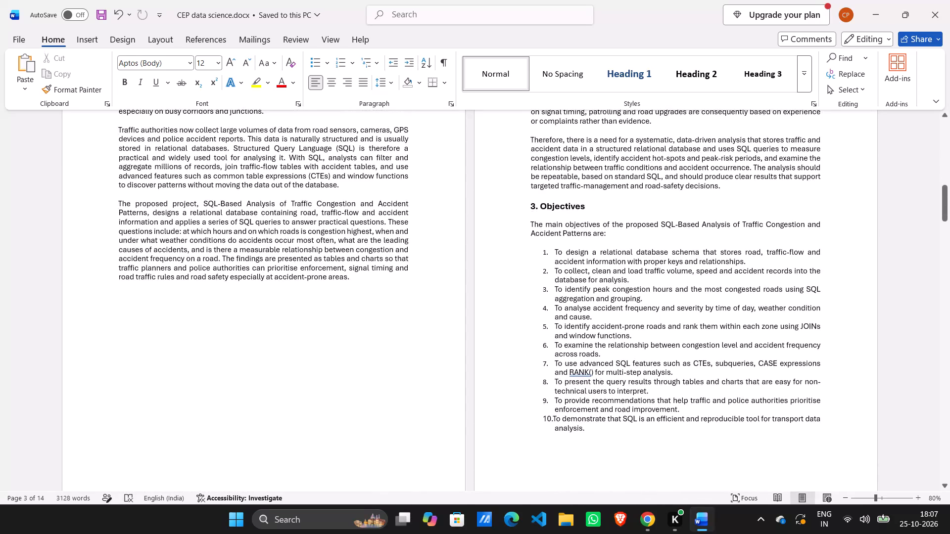
scroll(551, 317, down, 14)
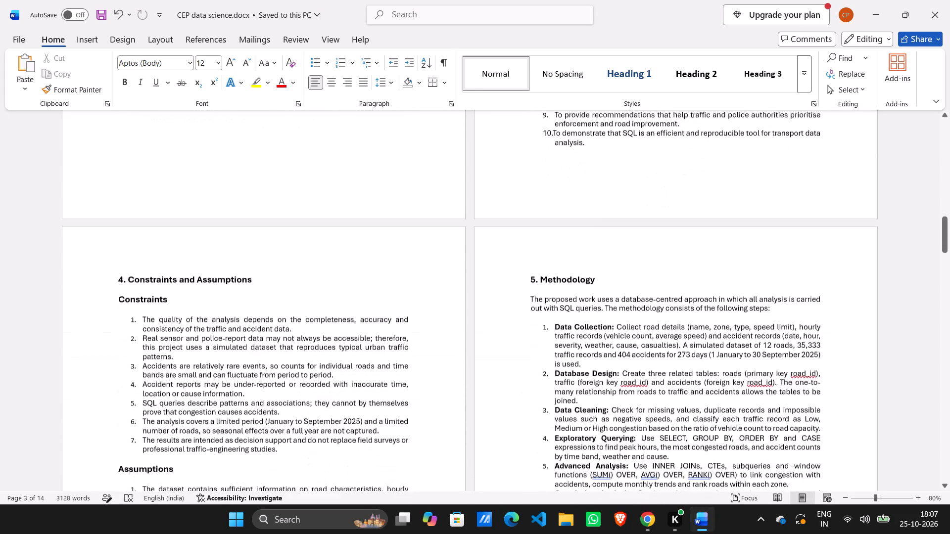
scroll(558, 315, down, 15)
scroll(558, 315, down, 15)
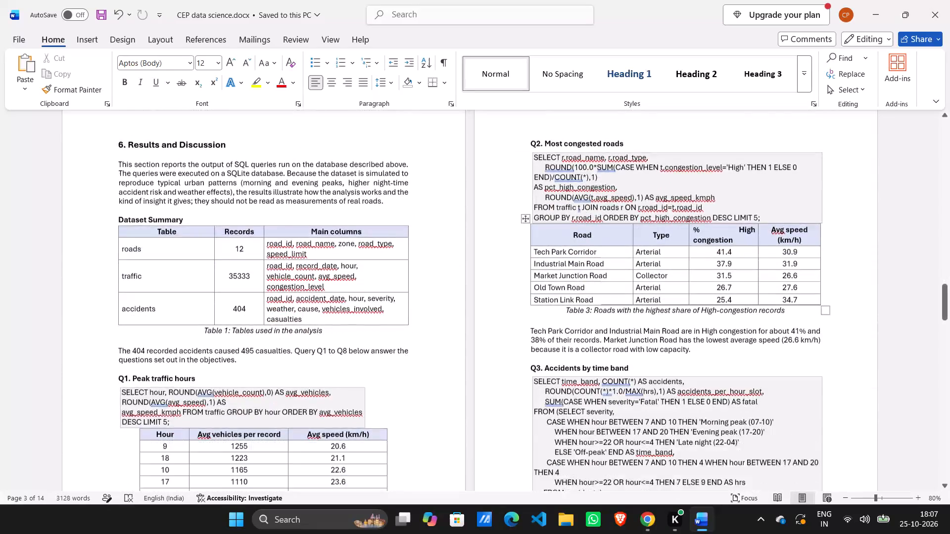
scroll(559, 317, down, 18)
scroll(561, 324, down, 16)
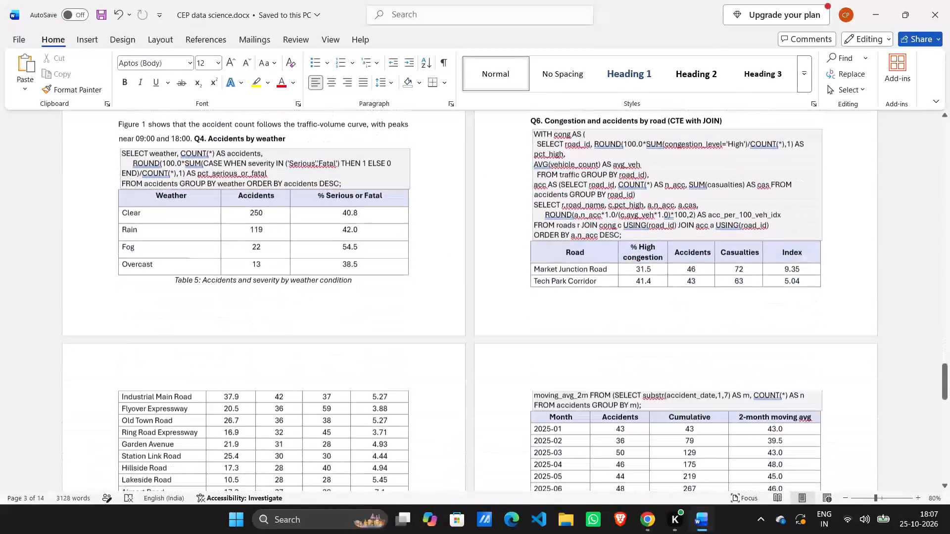
scroll(561, 325, down, 16)
scroll(561, 325, down, 13)
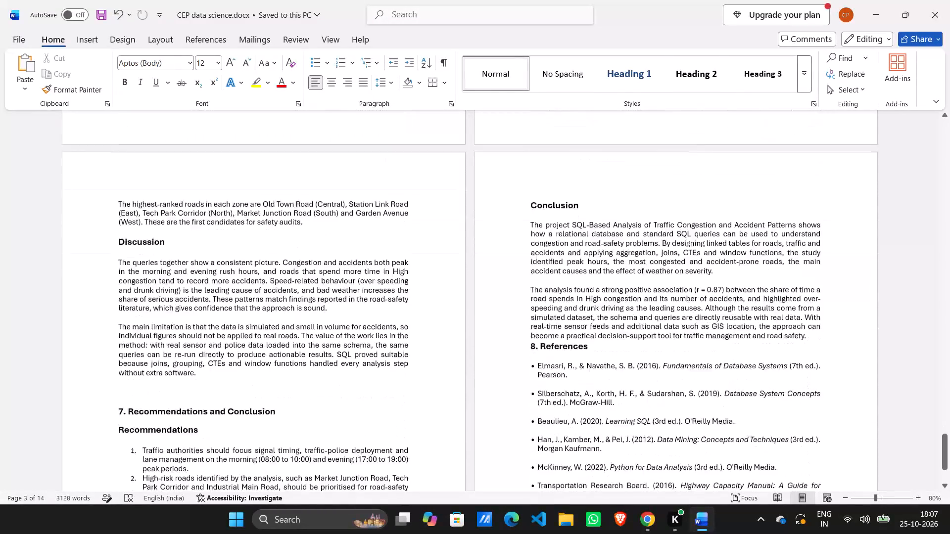
scroll(560, 328, down, 3)
scroll(658, 227, up, 2)
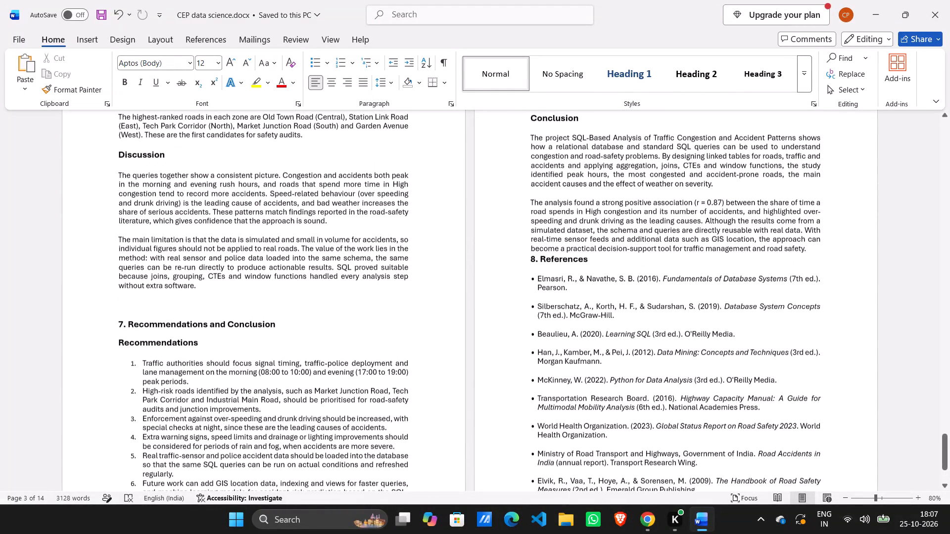
scroll(713, 245, down, 15)
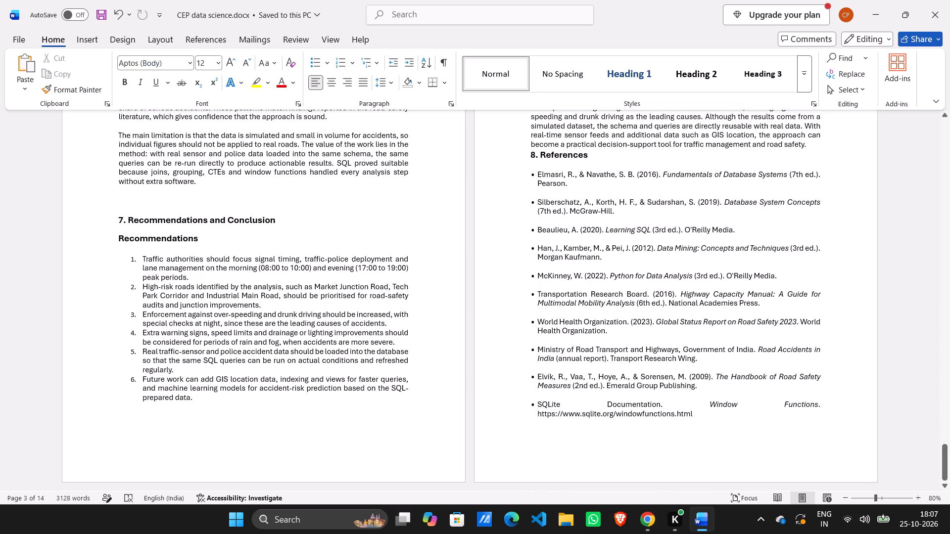
Copy the project title "SQL-Based Analysis of Traffic Congestion and Accident Patterns" from the report's cover page.
scroll(691, 342, up, 9)
drag(949, 426, 949, 398)
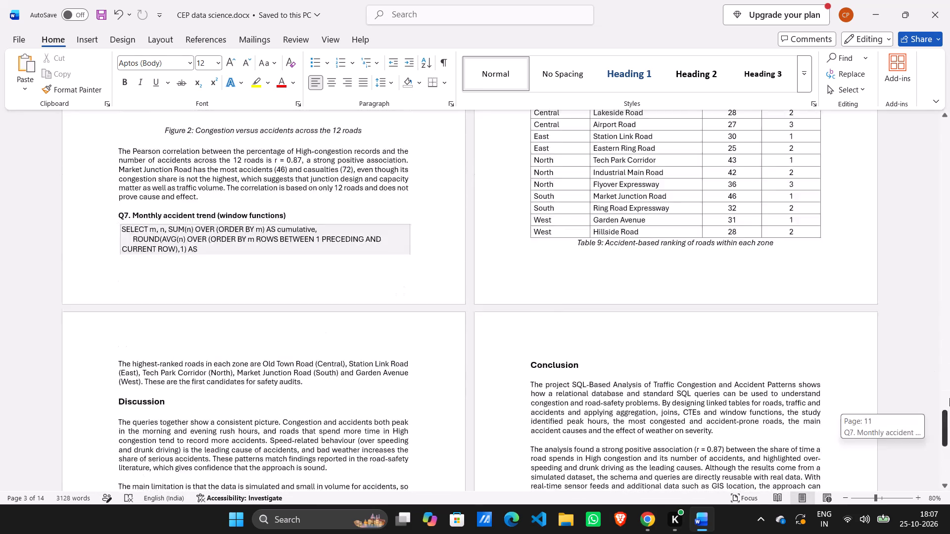
drag(949, 398, 943, 100)
scroll(347, 263, down, 3)
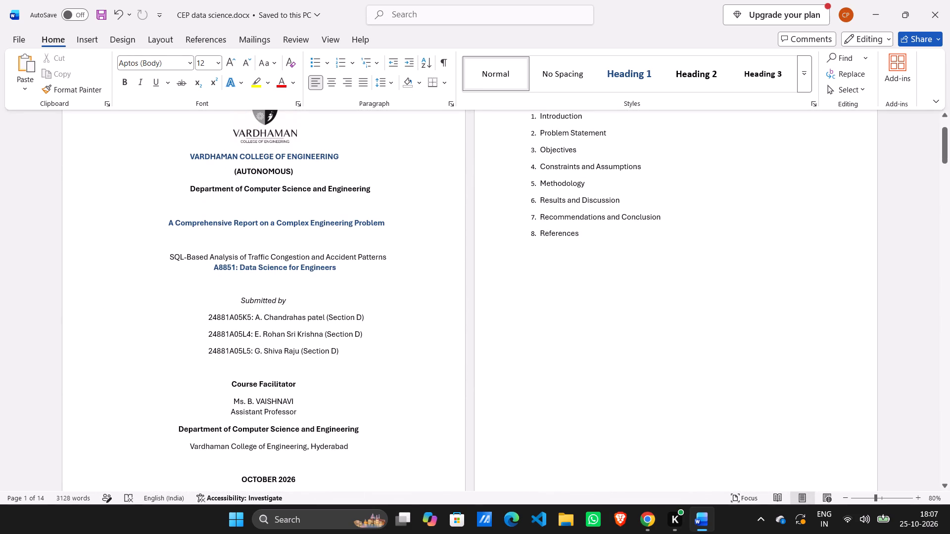
drag(171, 256, 372, 256)
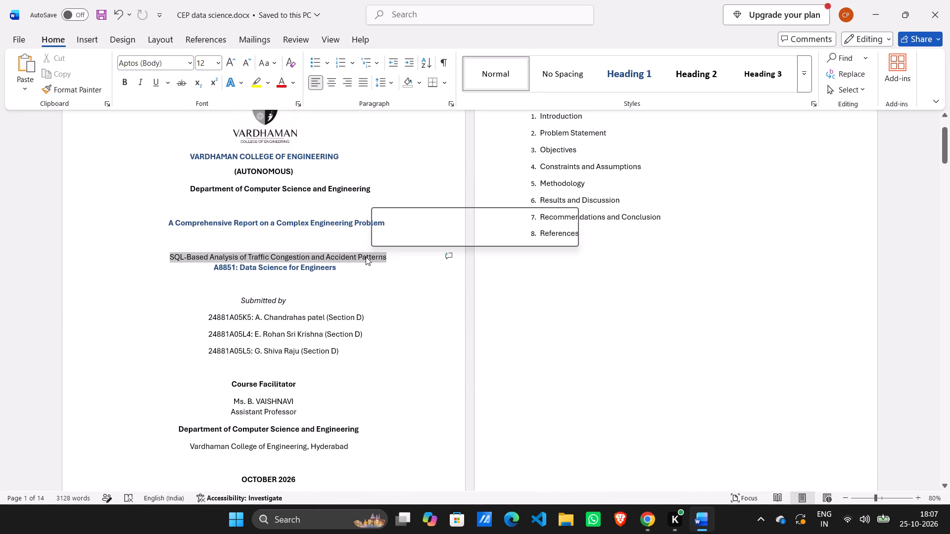
right_click(366, 257)
right_click(343, 257)
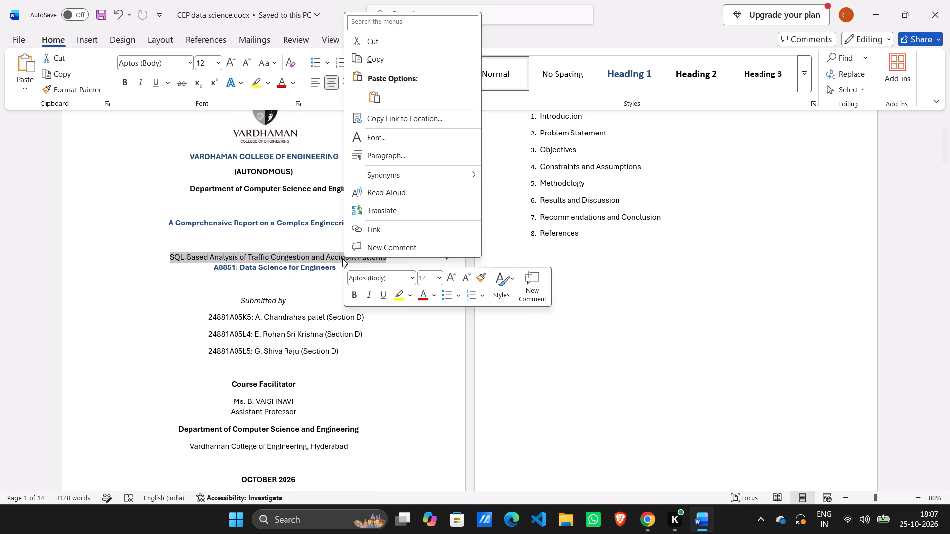
click(378, 61)
click(418, 323)
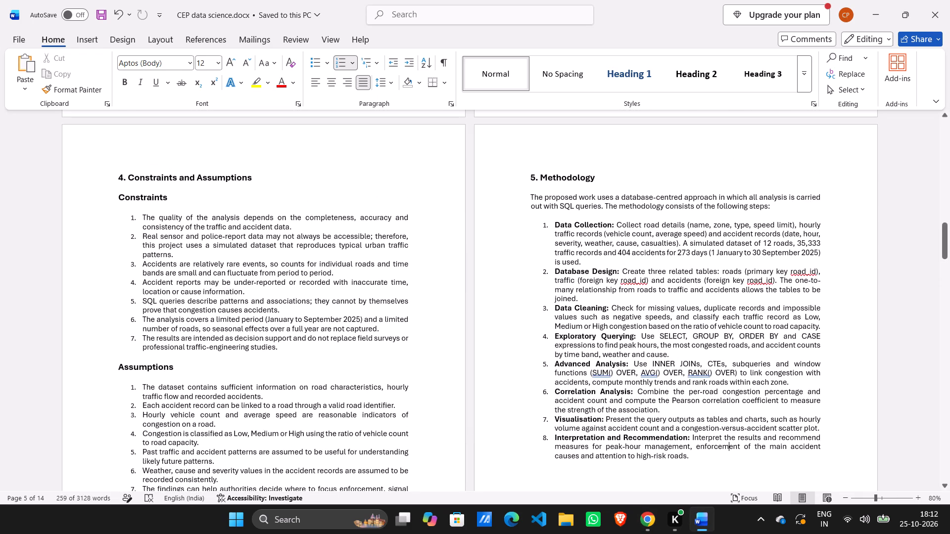
scroll(644, 281, up, 8)
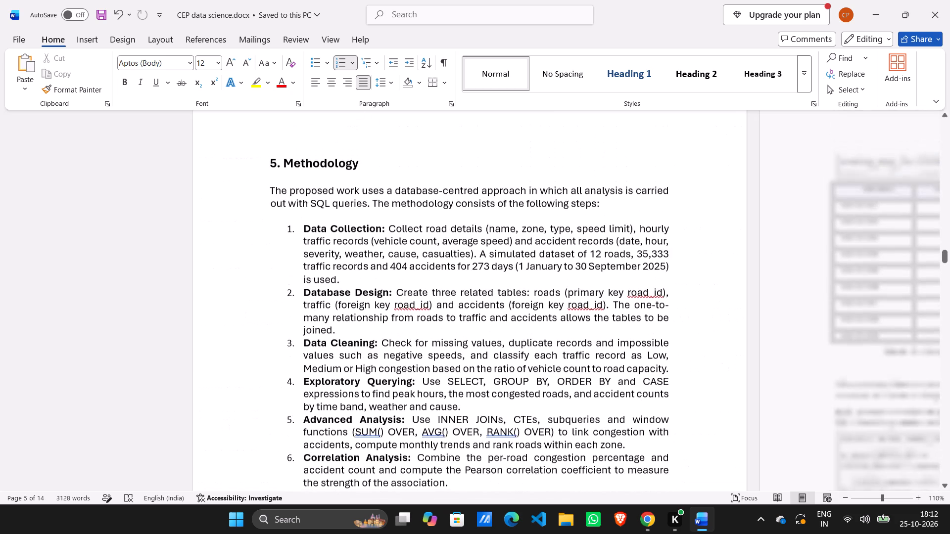
scroll(645, 282, down, 10)
ctrl+scroll(645, 283, down, 5)
scroll(645, 283, down, 7)
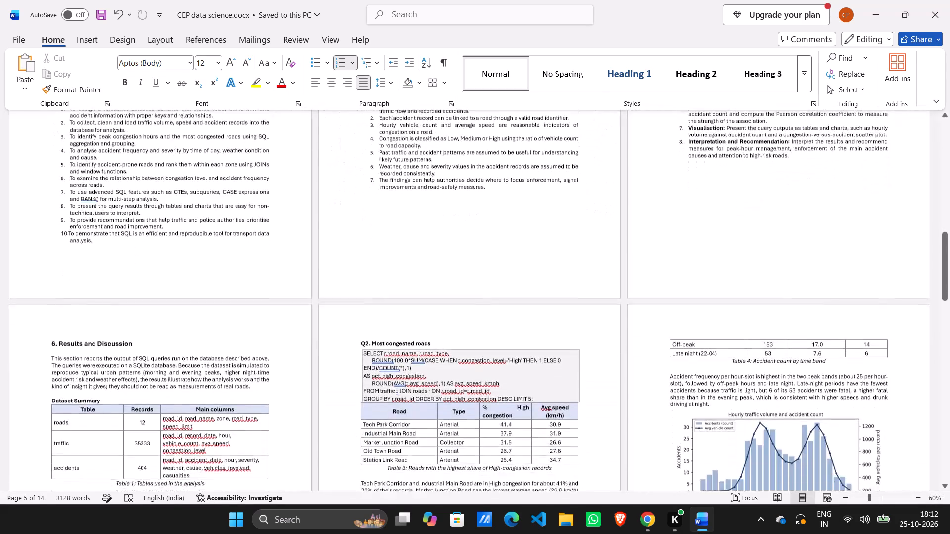
scroll(645, 283, down, 1)
ctrl+scroll(74, 305, up, 3)
scroll(75, 333, down, 3)
scroll(135, 356, down, 2)
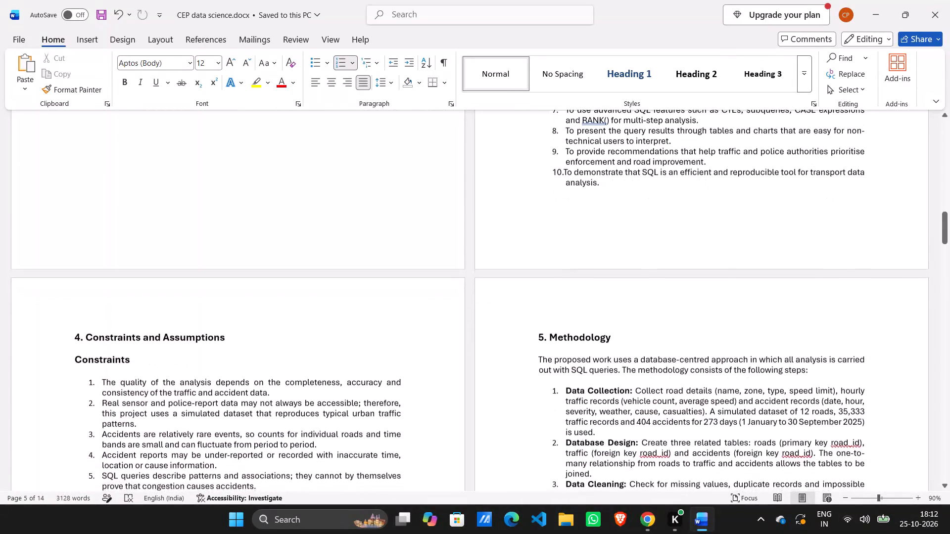
scroll(138, 357, down, 9)
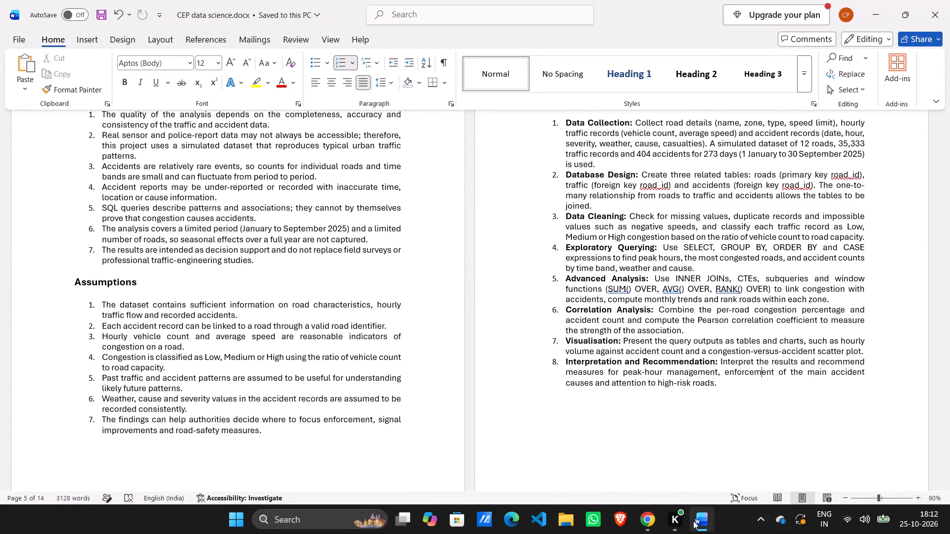
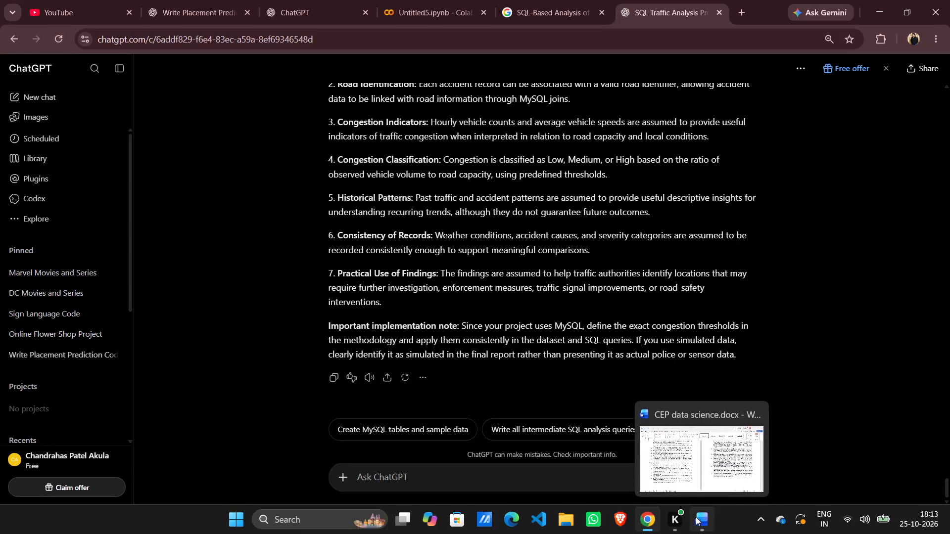
Return to the report in Word and set the Contents heading on the second page to font size 14.
click(613, 191)
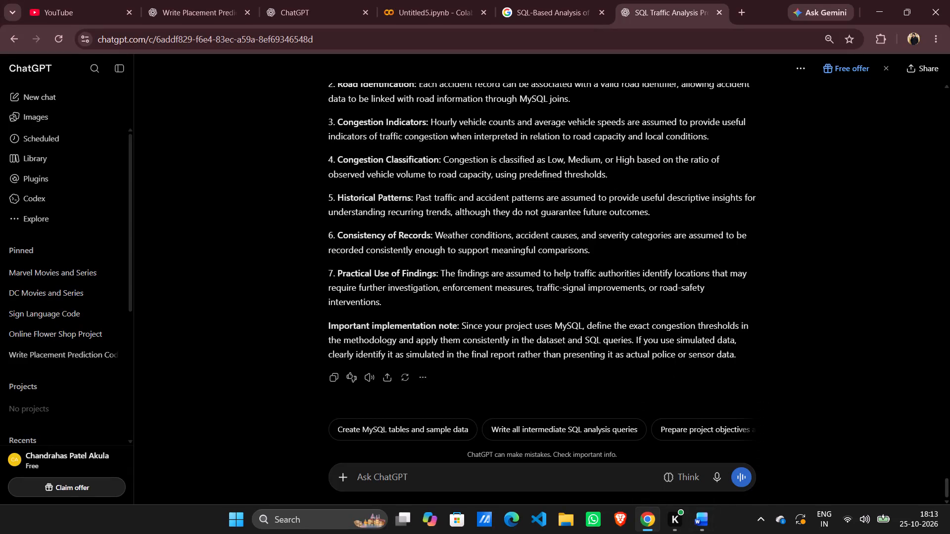
click(708, 524)
scroll(496, 332, up, 2)
scroll(490, 351, down, 13)
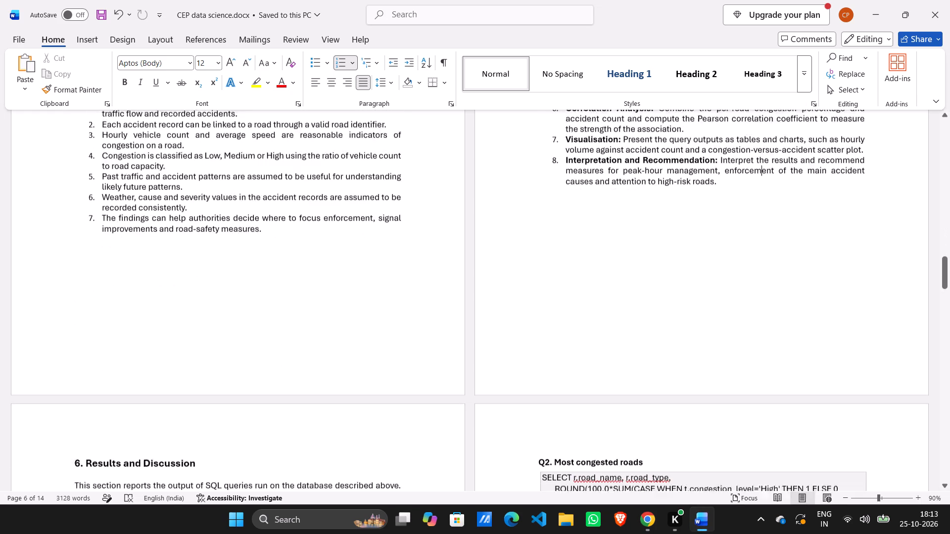
drag(948, 270, 949, 396)
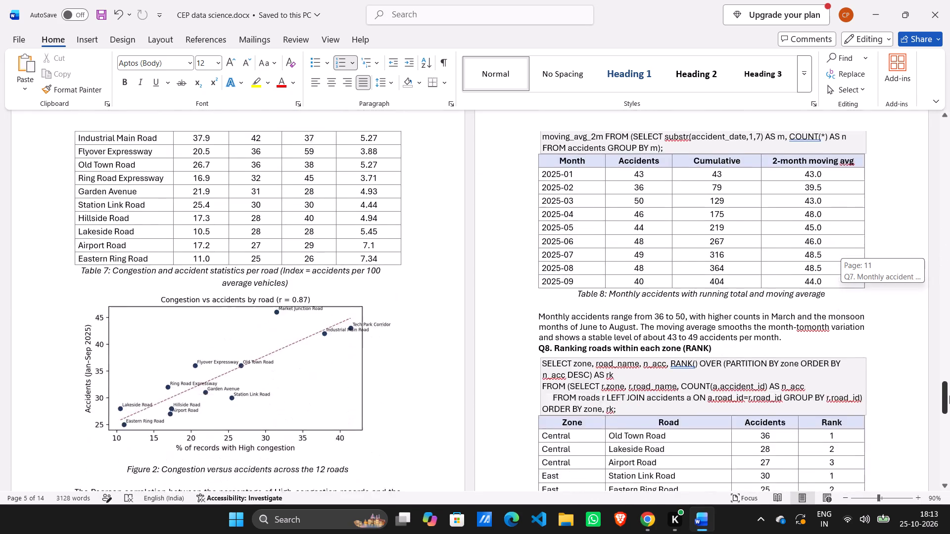
drag(949, 396, 949, 411)
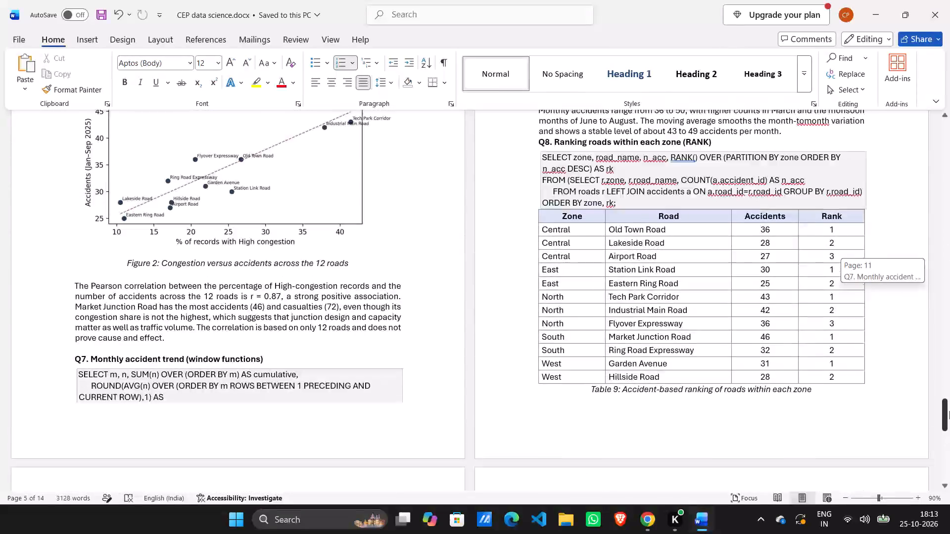
drag(949, 411, 911, 116)
drag(580, 174, 541, 175)
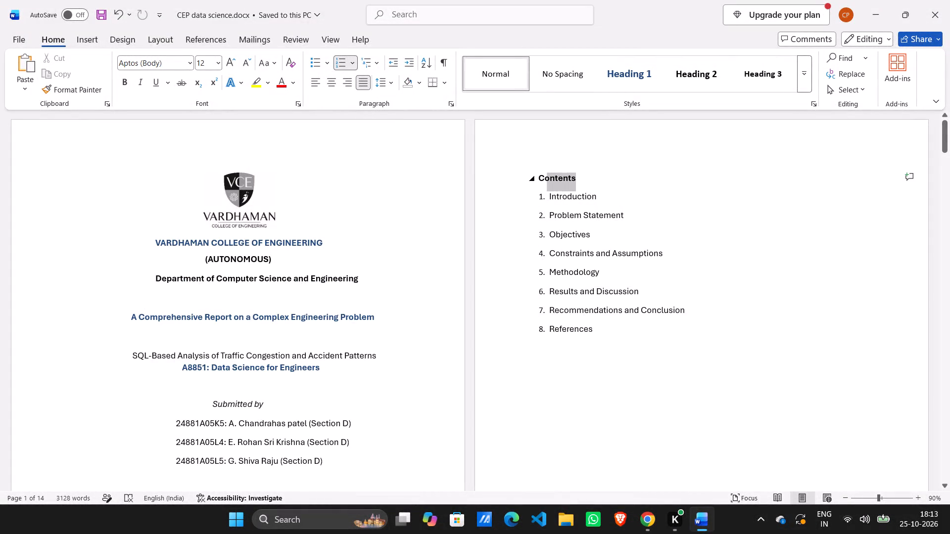
drag(541, 175, 538, 175)
click(205, 59)
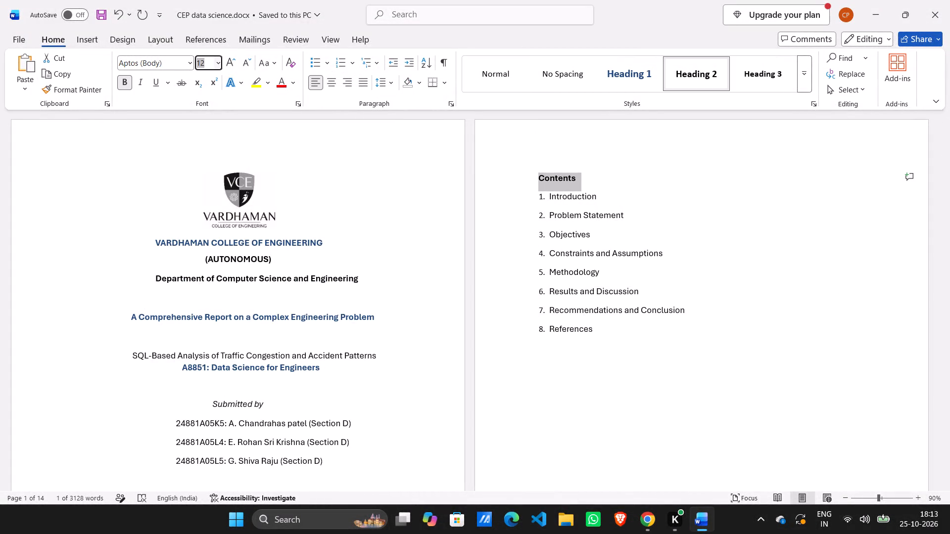
text(14)
key(Return)
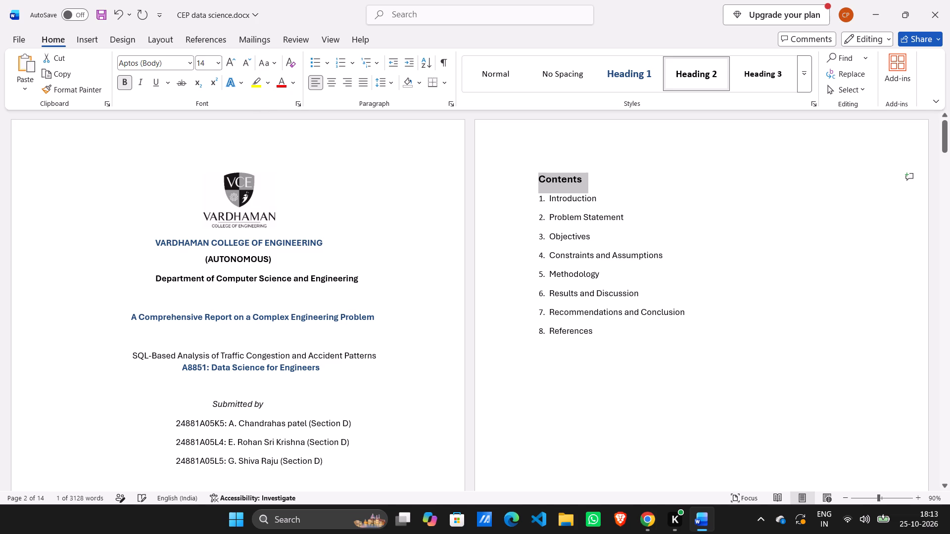
click(577, 186)
drag(583, 181, 533, 179)
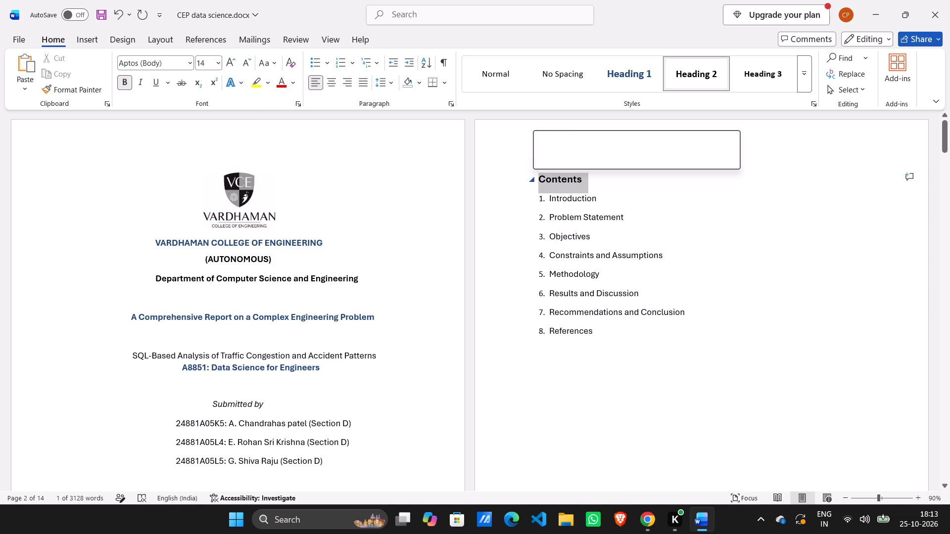
click(411, 185)
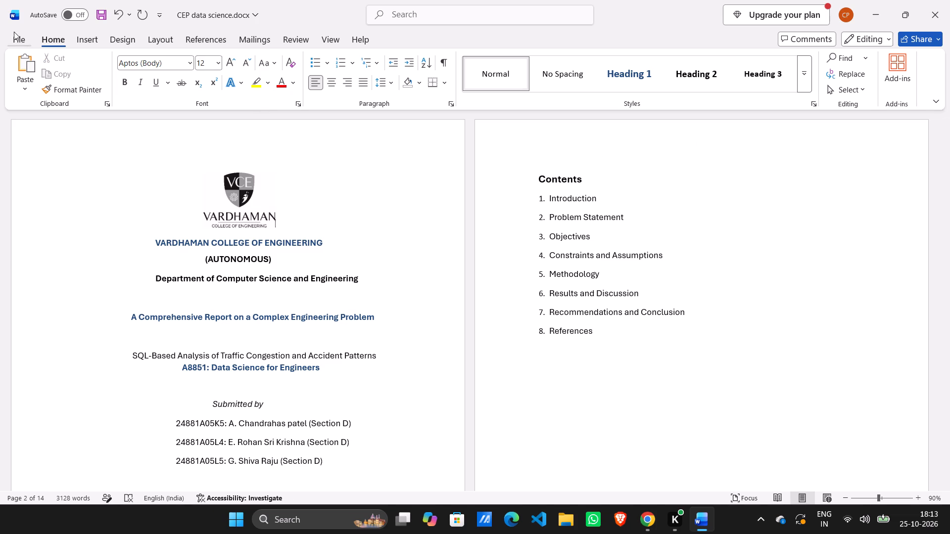
Start saving a copy of the report to the Documents folder on this PC, with PDF as the file type.
click(16, 36)
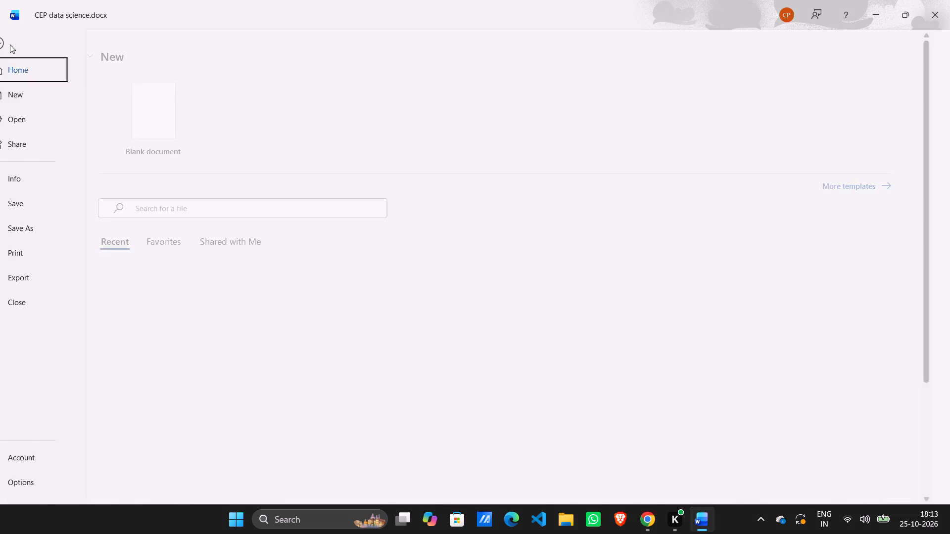
click(46, 225)
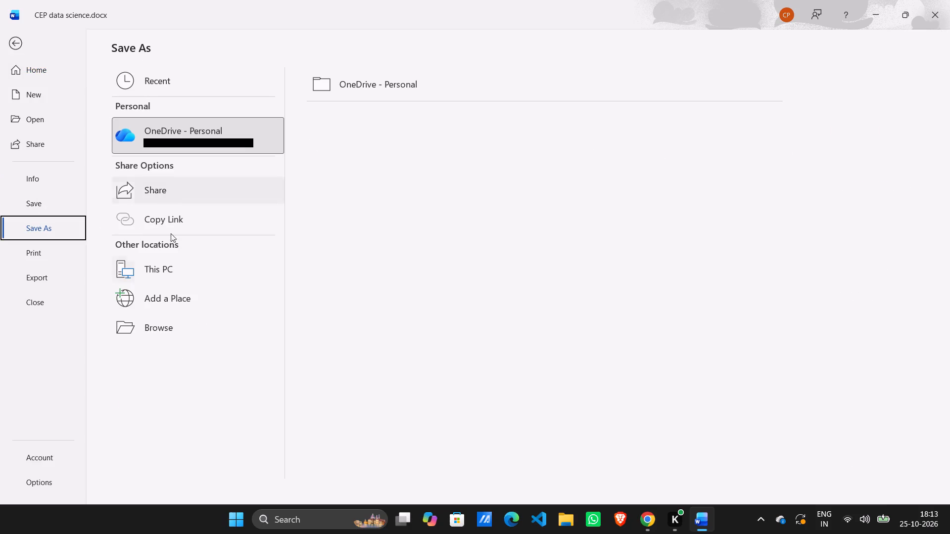
click(173, 268)
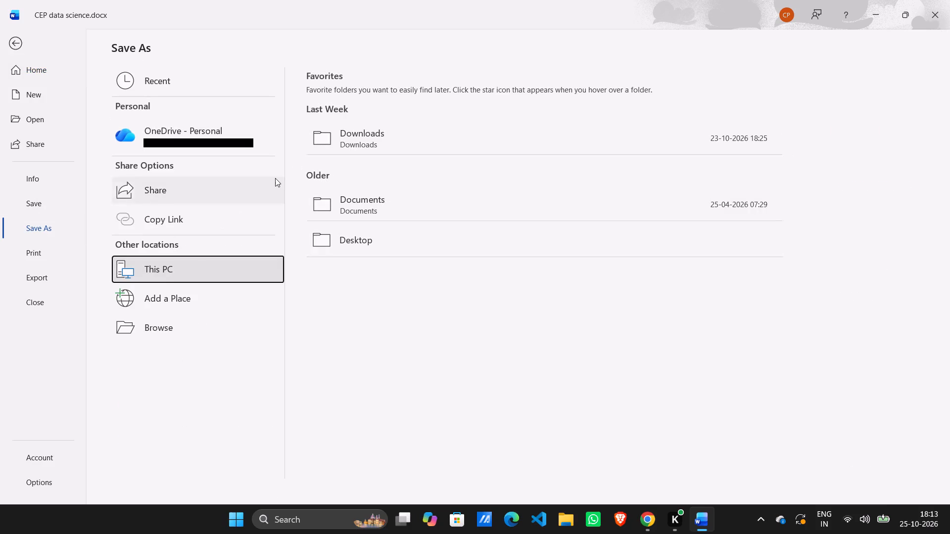
click(388, 206)
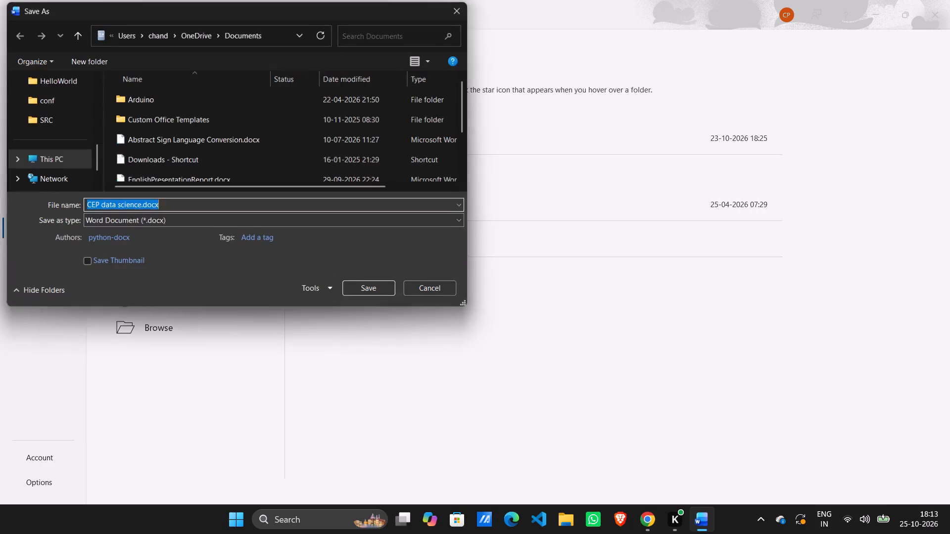
click(237, 219)
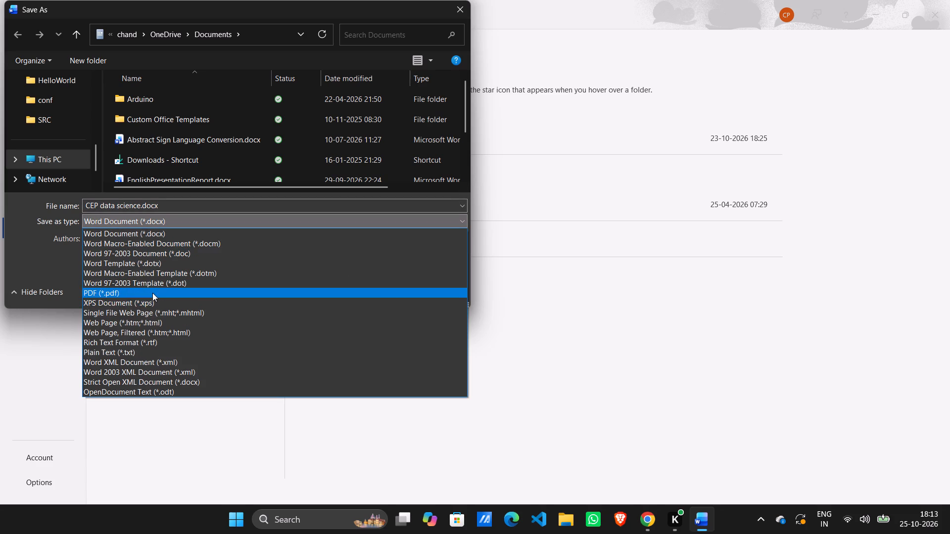
click(152, 293)
Name the PDF copy CEPDataScience, without spaces, and save it.
click(165, 207)
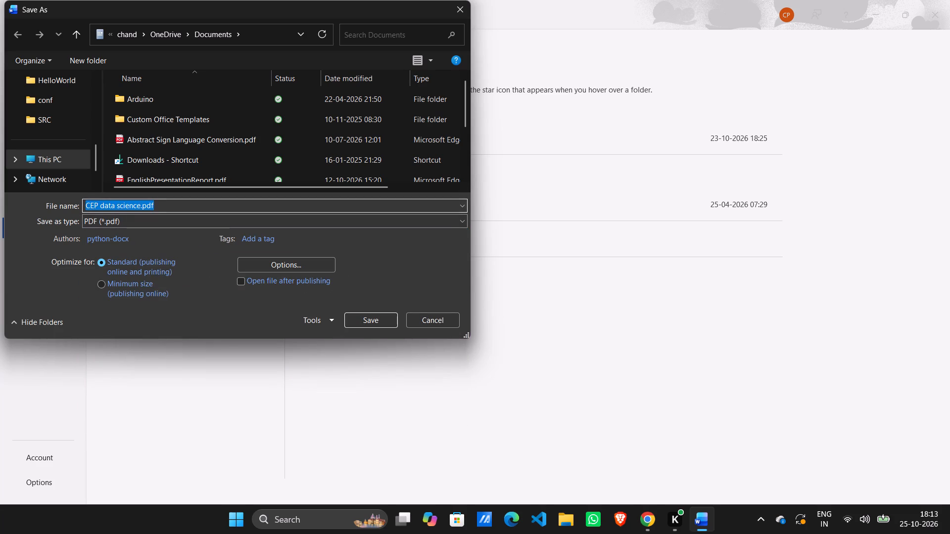
key(Right)
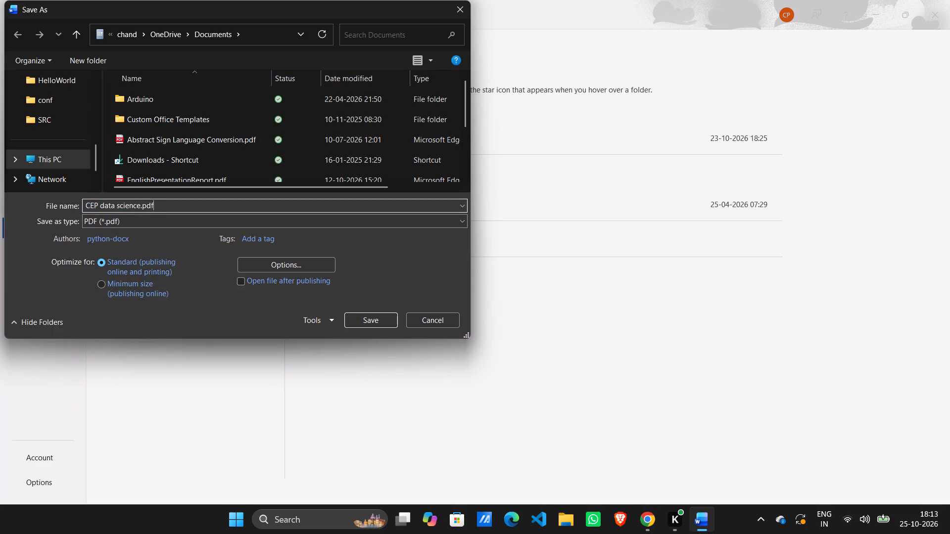
key(BackSpace)
key(BackSpace)
key(BackSpace)
key(BackSpace)
key(BackSpace)
key(BackSpace)
key(BackSpace)
key(BackSpace)
key(BackSpace)
key(BackSpace)
key(BackSpace)
key(BackSpace)
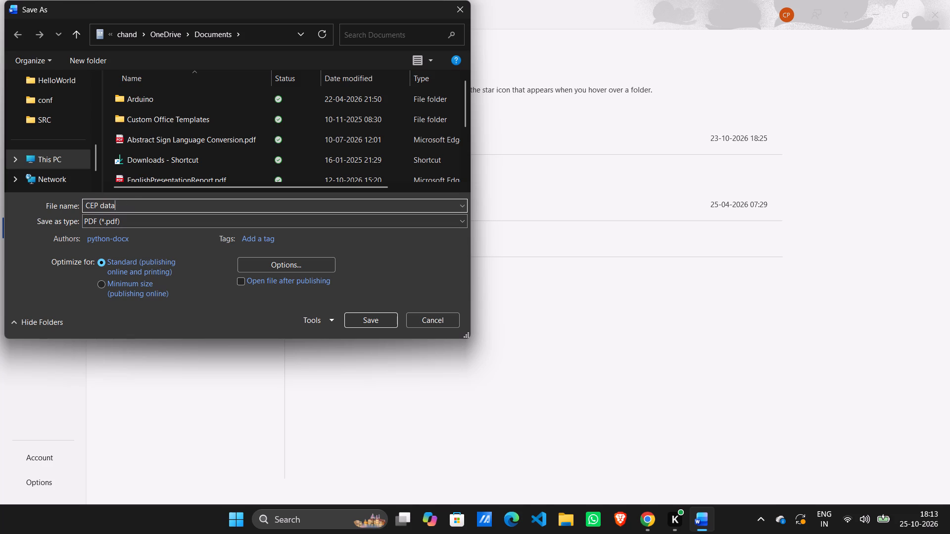
key(BackSpace)
key(BackSpace)
key(BackSpace)
key(BackSpace)
key(BackSpace)
text(DA)
key(BackSpace)
text(ata)
text(science)
key(BackSpace)
key(BackSpace)
key(BackSpace)
key(BackSpace)
key(BackSpace)
key(BackSpace)
key(BackSpace)
text(Scie)
text(nce)
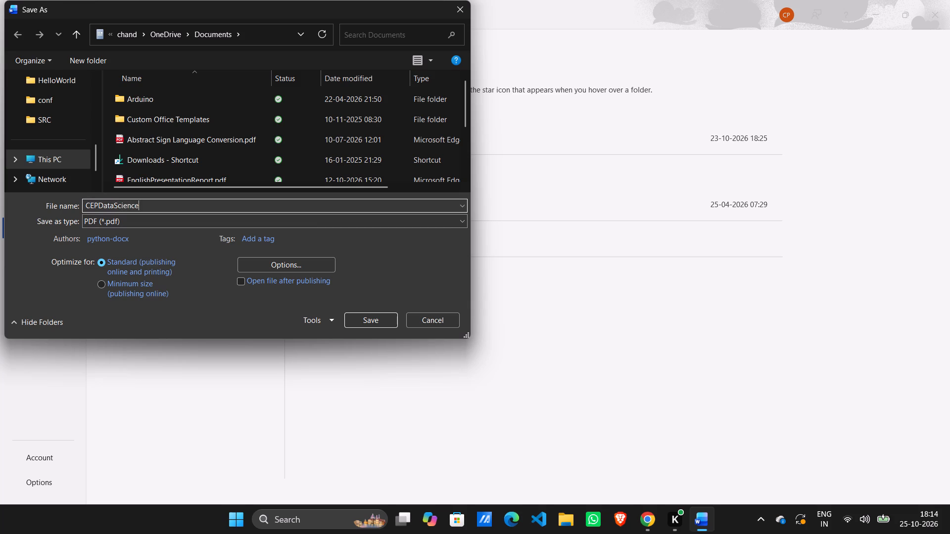
key(space)
key(BackSpace)
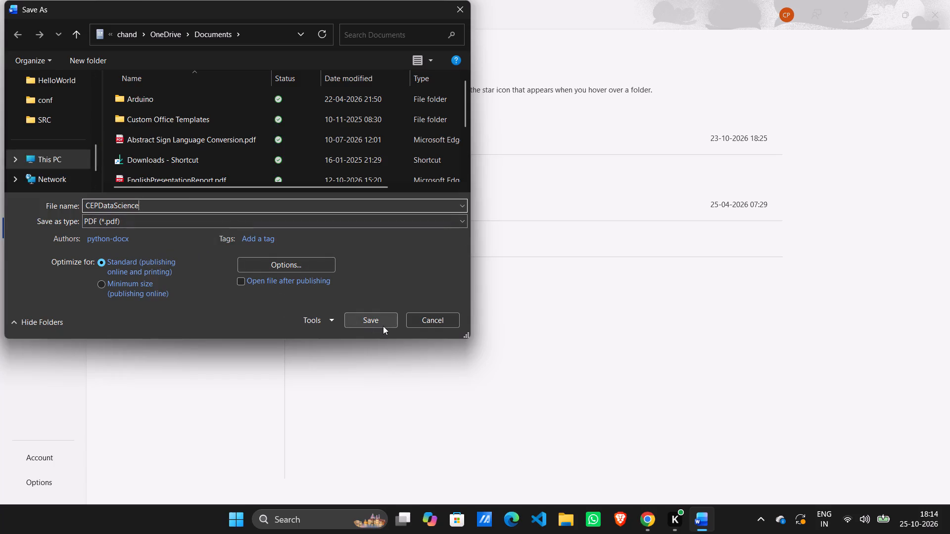
click(380, 324)
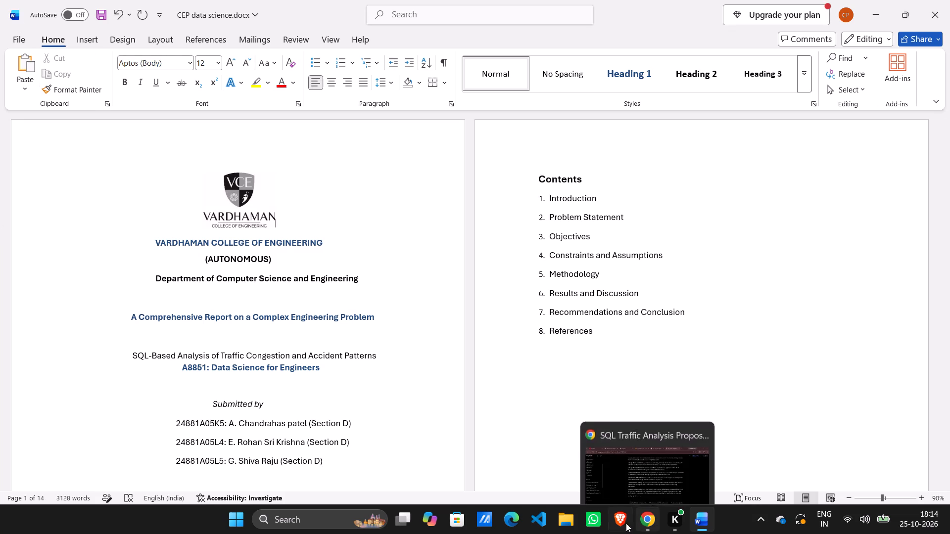
Switch to File Explorer, open the recent CEPDataScience.pdf in Edge, and close the extra tab that loads beside it.
click(566, 525)
right_click(320, 308)
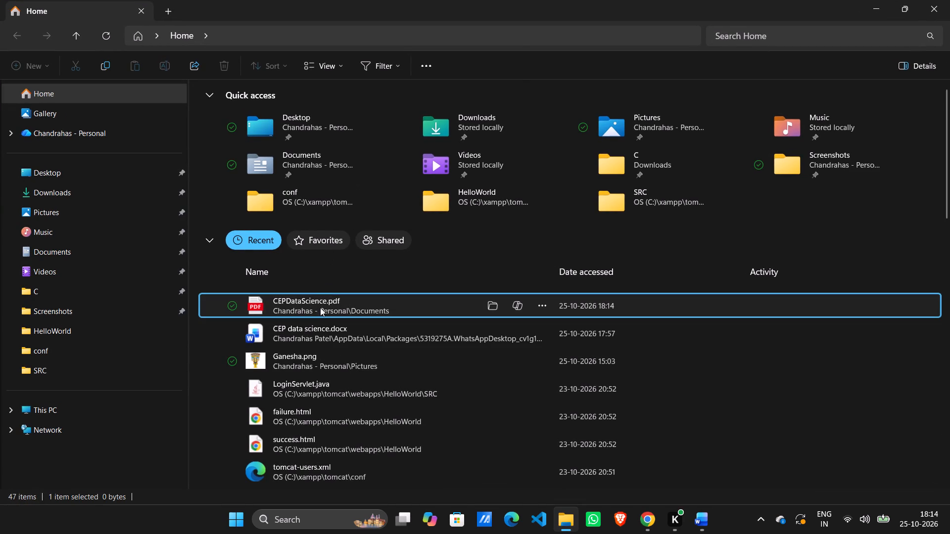
click(343, 48)
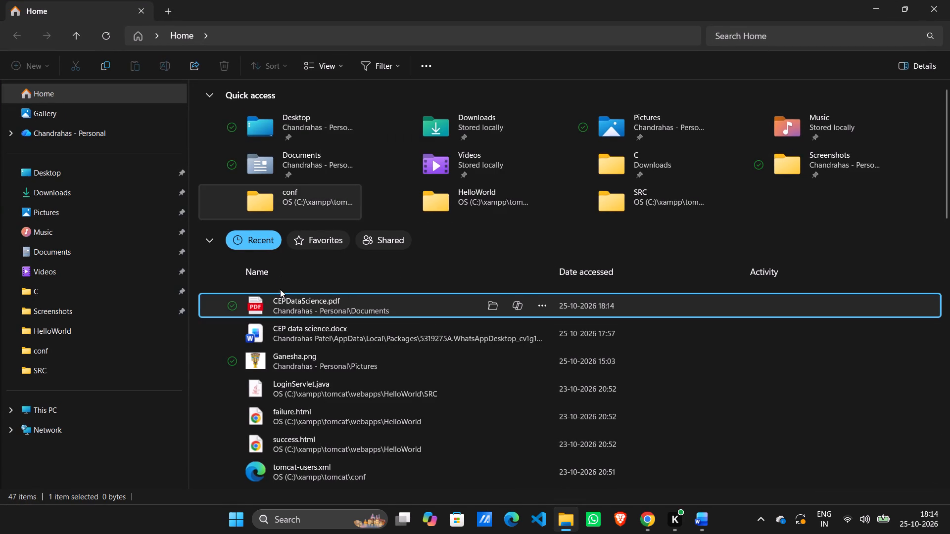
double_click(280, 305)
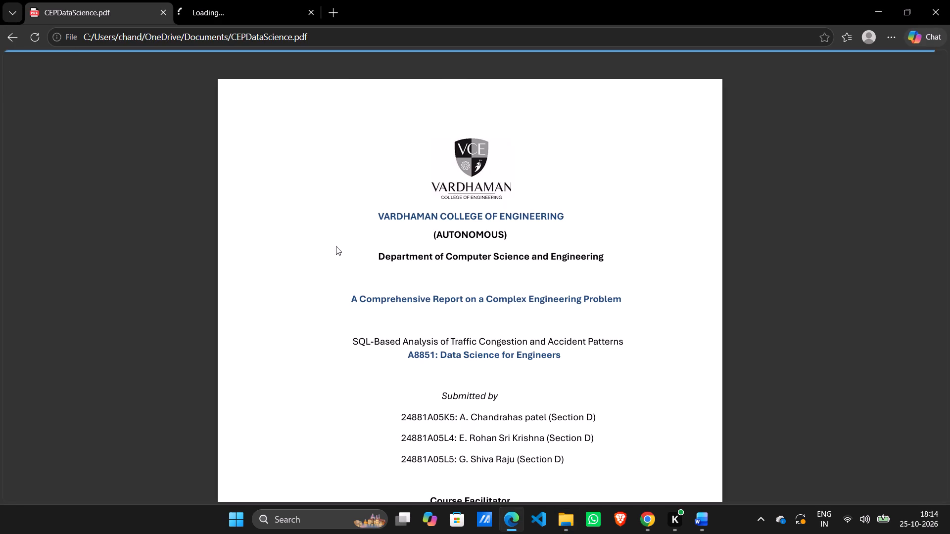
click(310, 12)
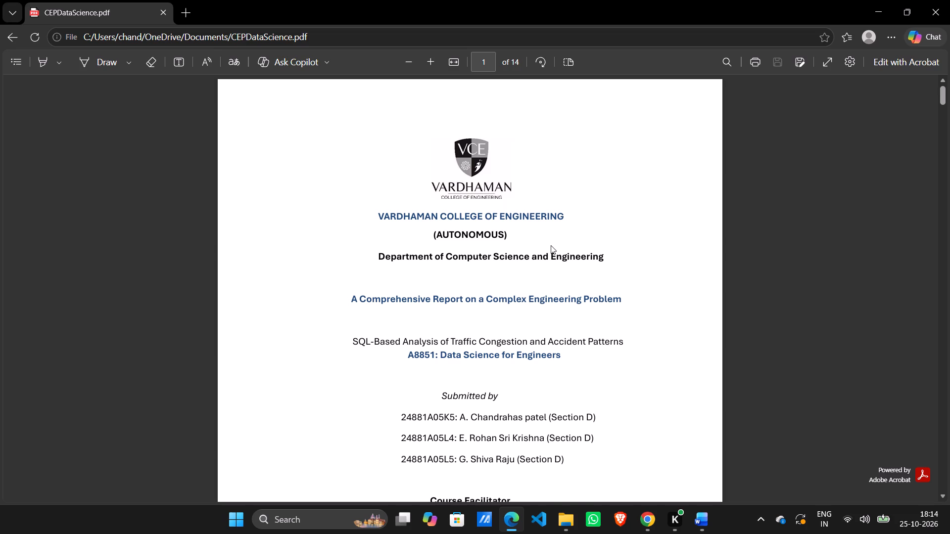
Review the exported PDF from the cover page through the Contents page, checking the logo, title details and layout.
scroll(551, 247, down, 1)
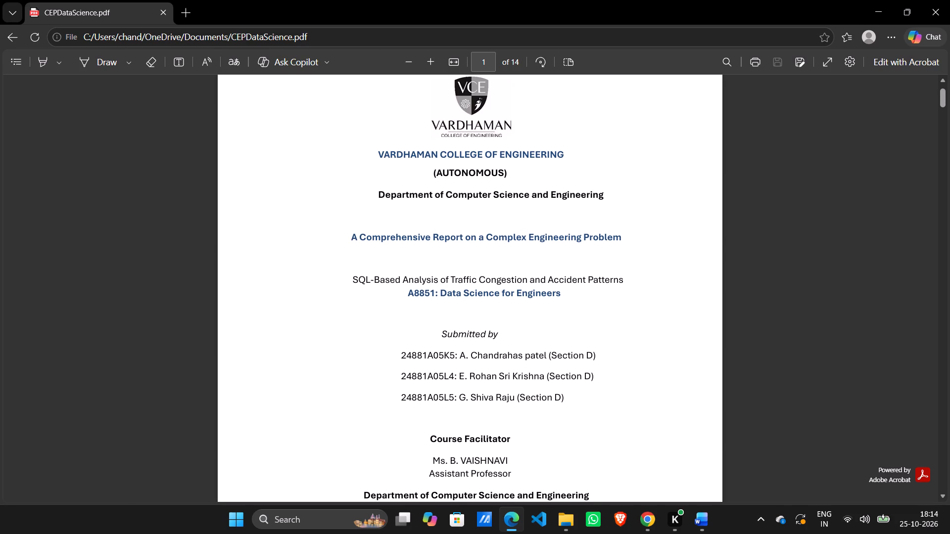
scroll(447, 211, up, 2)
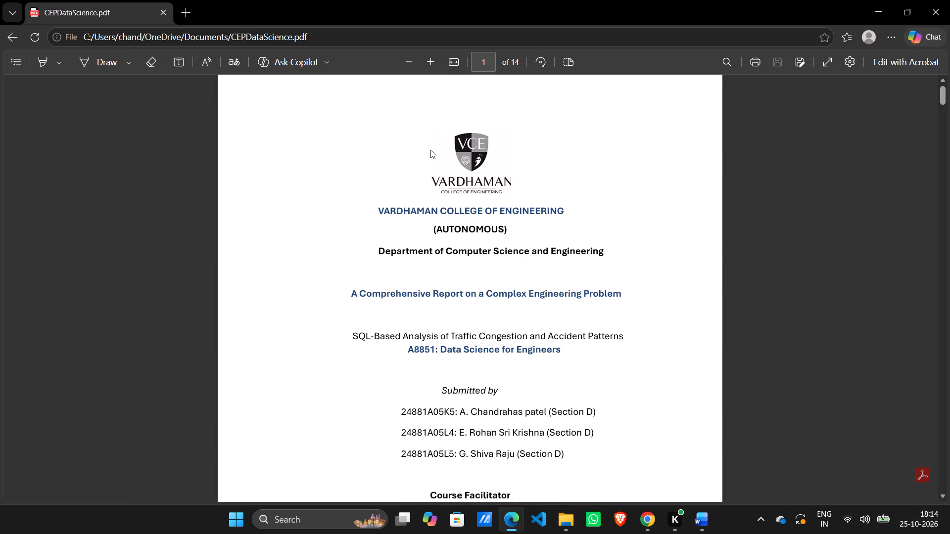
drag(430, 147, 525, 189)
drag(517, 214, 525, 225)
drag(529, 242, 534, 244)
click(469, 274)
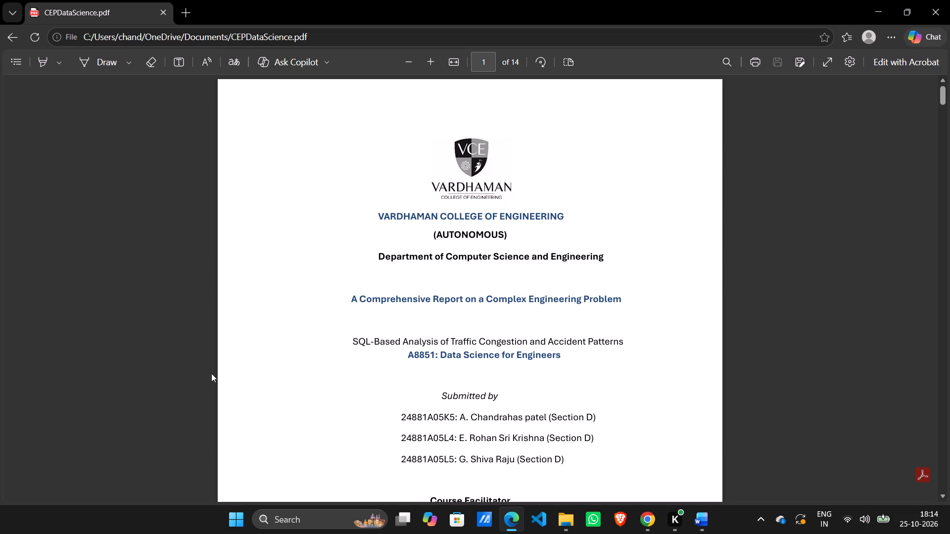
scroll(381, 359, down, 4)
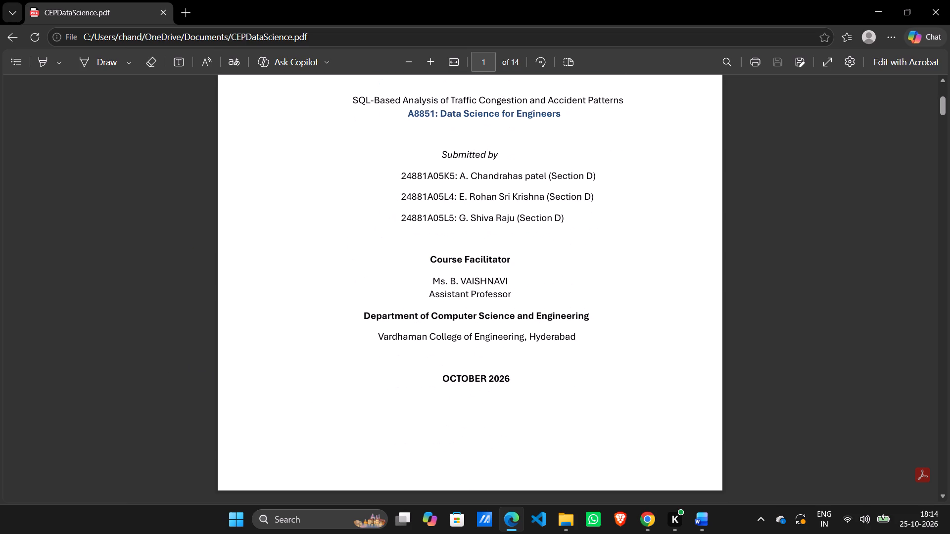
scroll(522, 304, down, 2)
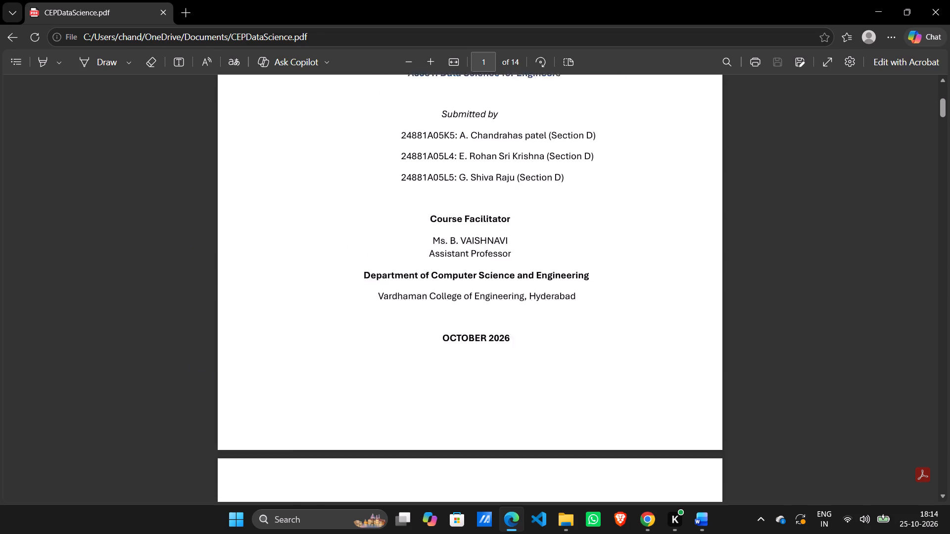
scroll(514, 316, down, 5)
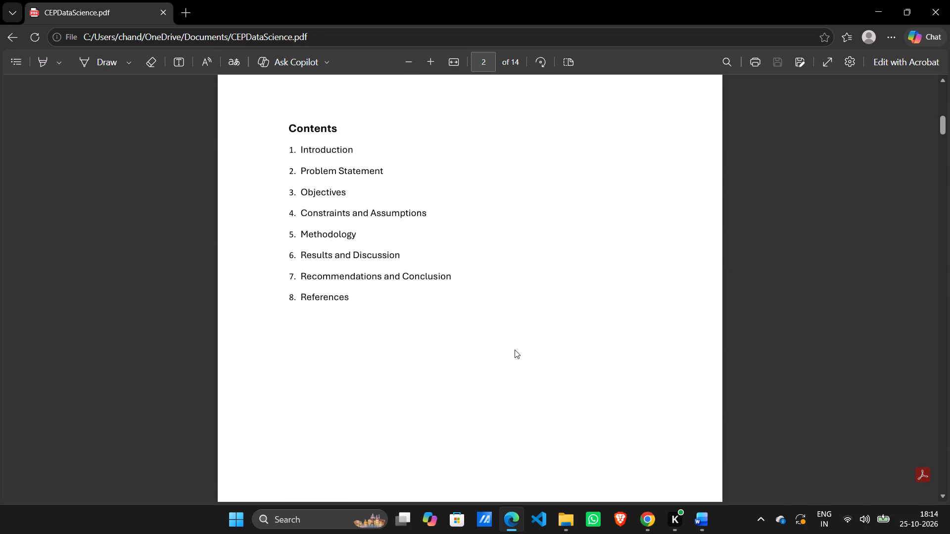
Review the PDF pages from the Contents through the Introduction, Objectives, and Constraints and Assumptions to the start of Methodology.
scroll(515, 350, down, 1)
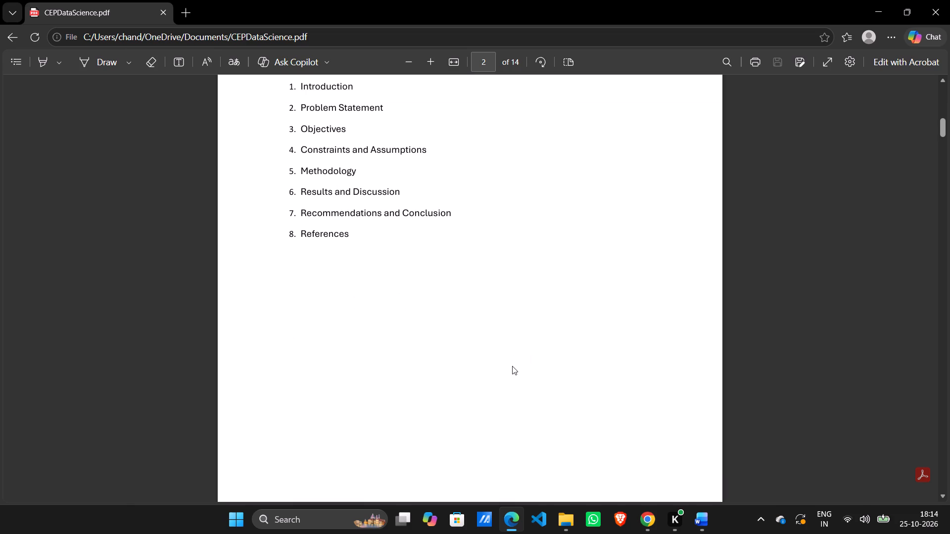
scroll(513, 366, down, 11)
scroll(520, 413, down, 5)
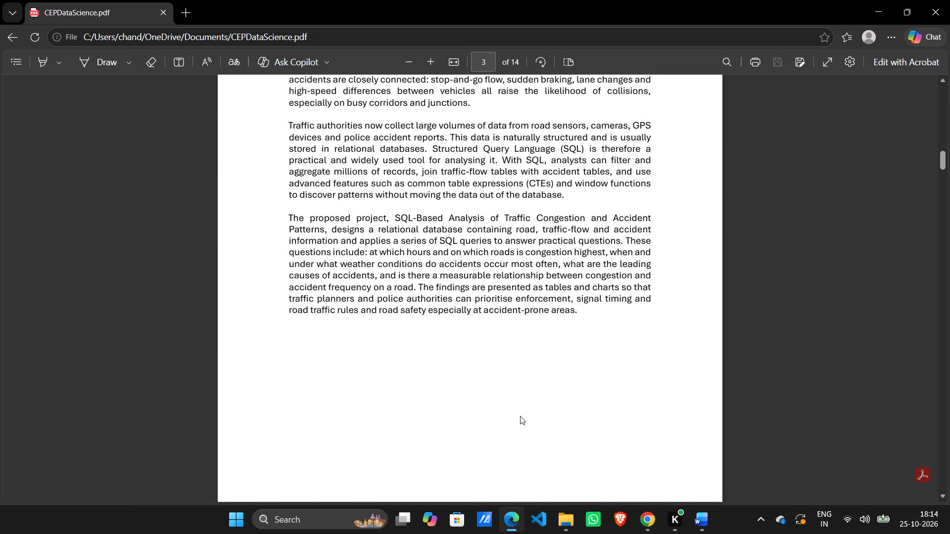
scroll(520, 416, down, 13)
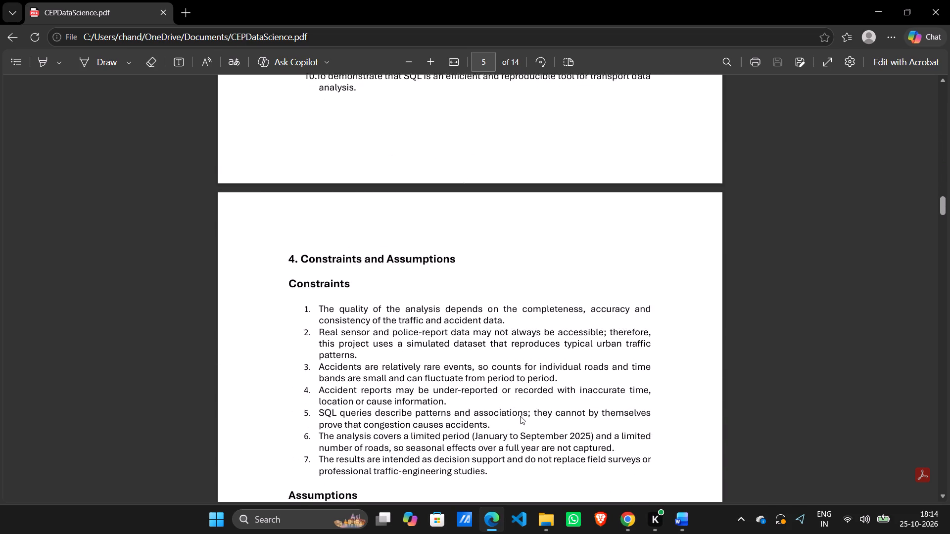
scroll(520, 416, down, 12)
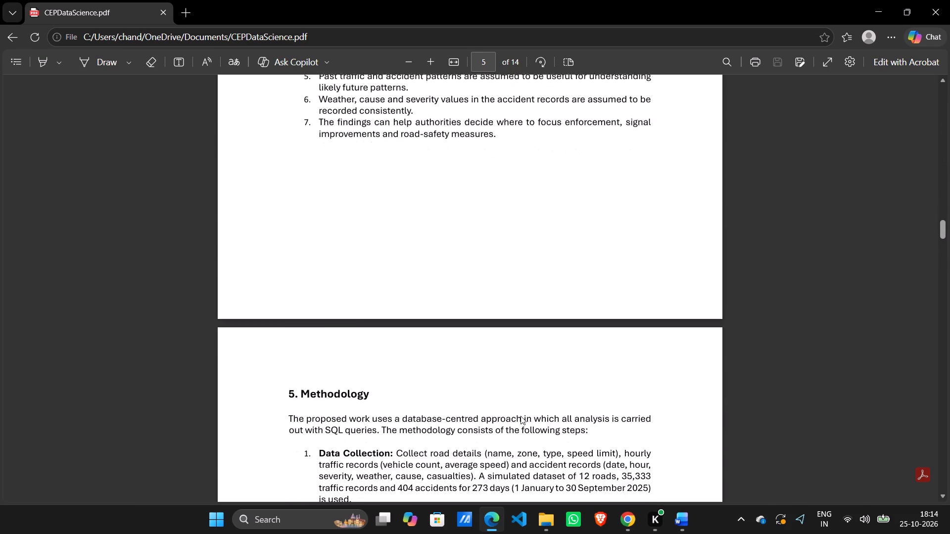